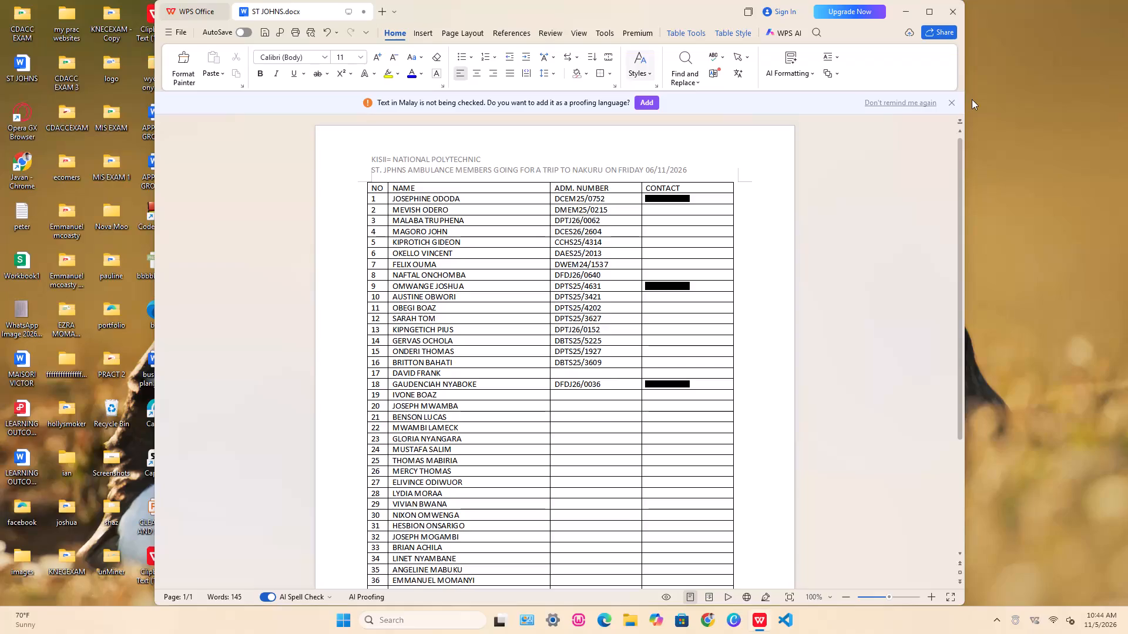
Enter the admission number for the member in row 17 of the table and save the document.
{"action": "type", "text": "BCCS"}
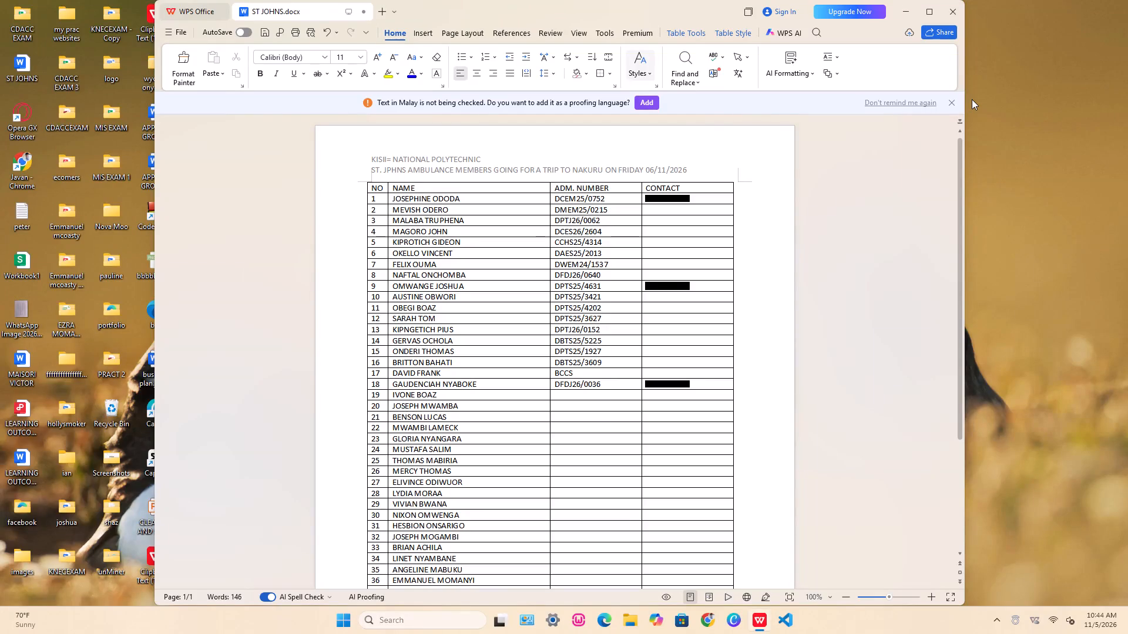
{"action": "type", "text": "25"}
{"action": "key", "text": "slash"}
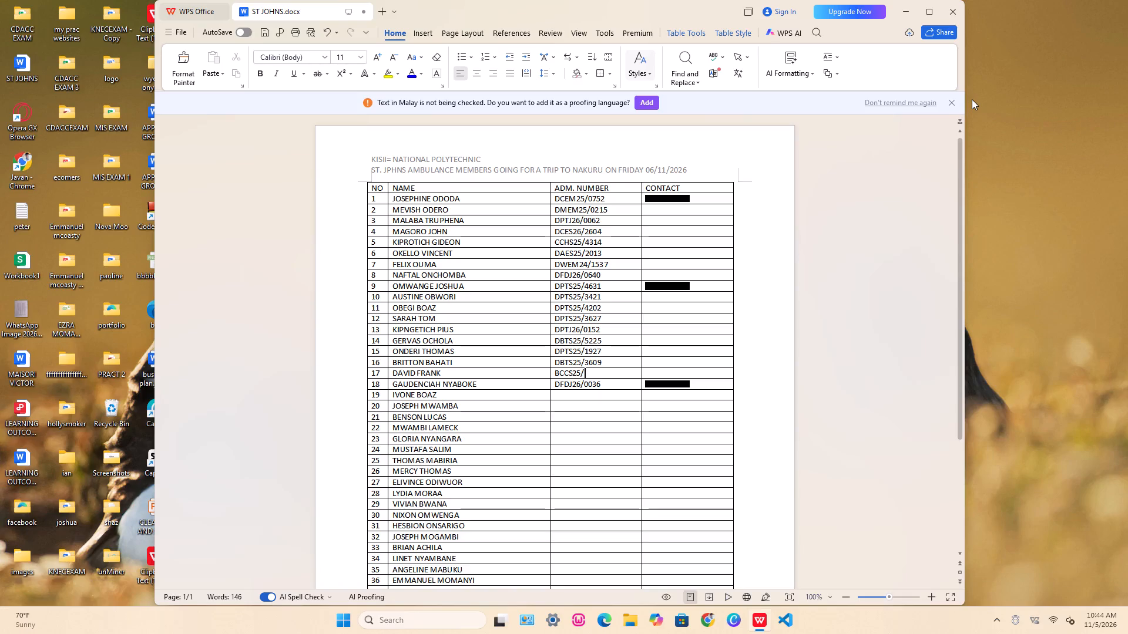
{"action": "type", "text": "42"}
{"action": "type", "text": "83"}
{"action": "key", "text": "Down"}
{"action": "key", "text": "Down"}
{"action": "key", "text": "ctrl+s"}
Enter the admission number for the member in row 19 and save the document.
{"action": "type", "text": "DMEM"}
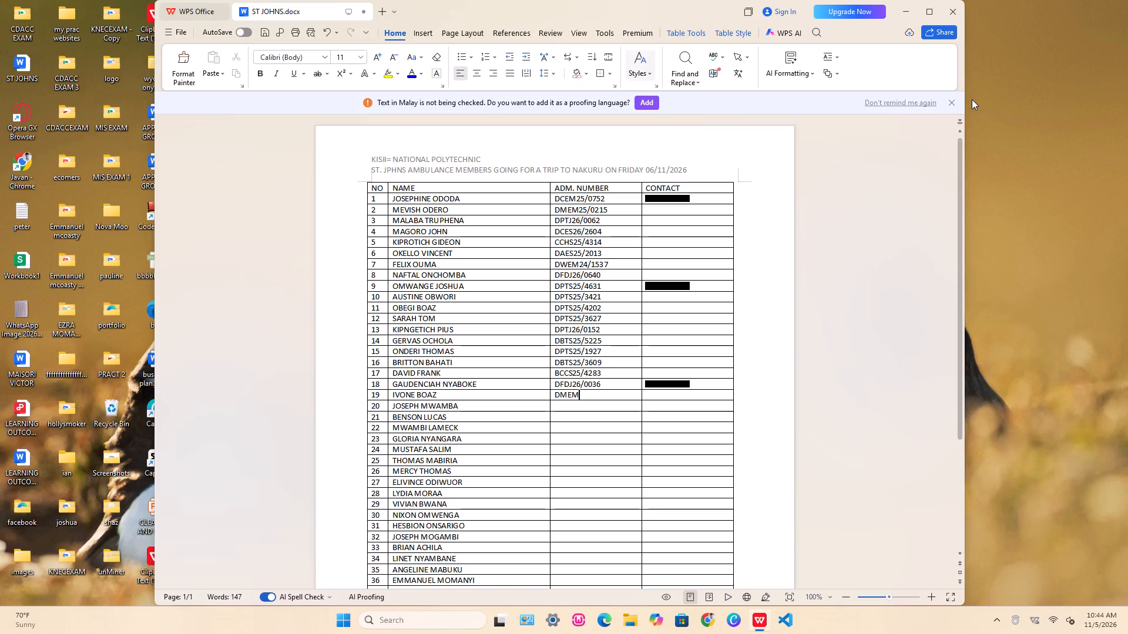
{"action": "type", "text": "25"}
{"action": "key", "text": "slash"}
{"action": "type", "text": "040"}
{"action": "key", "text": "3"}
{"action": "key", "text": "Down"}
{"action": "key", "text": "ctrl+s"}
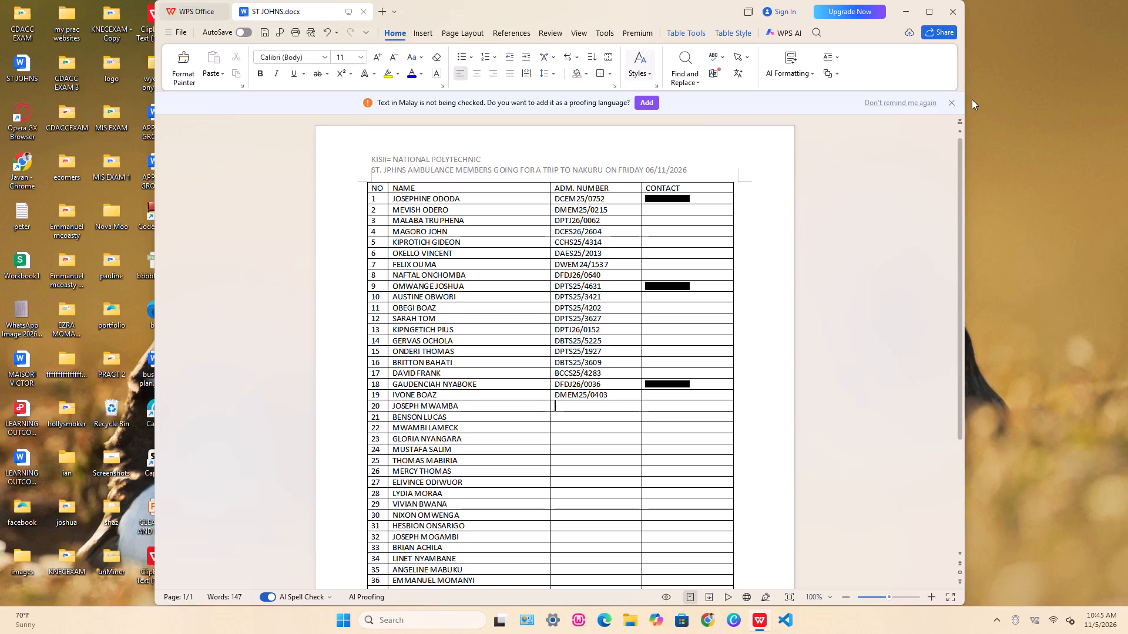
Enter the admission number for the member in row 20.
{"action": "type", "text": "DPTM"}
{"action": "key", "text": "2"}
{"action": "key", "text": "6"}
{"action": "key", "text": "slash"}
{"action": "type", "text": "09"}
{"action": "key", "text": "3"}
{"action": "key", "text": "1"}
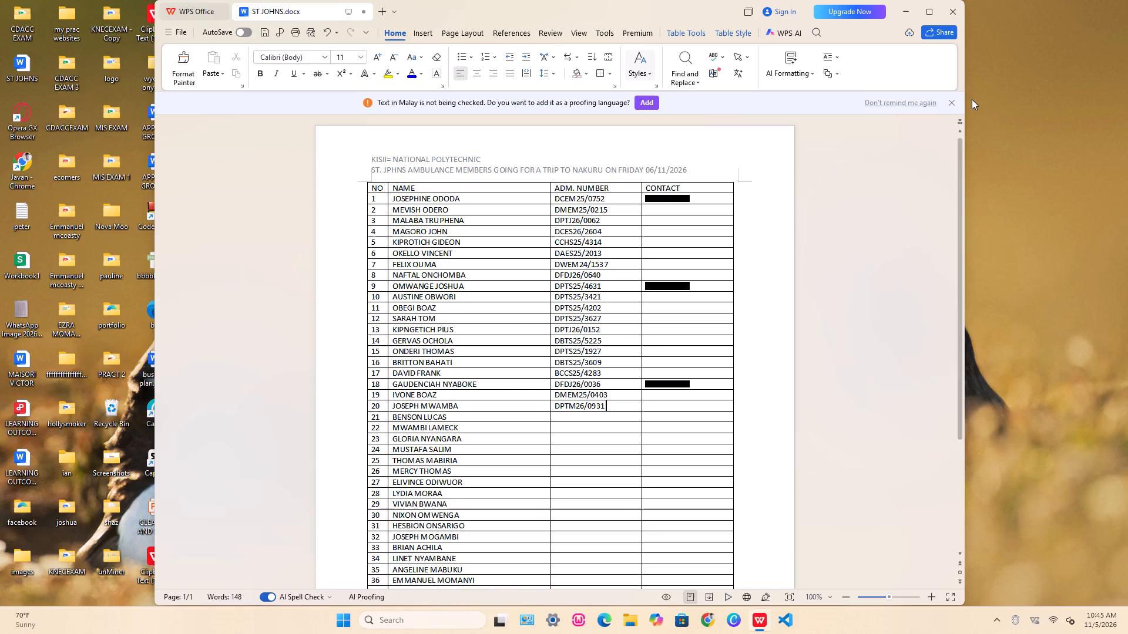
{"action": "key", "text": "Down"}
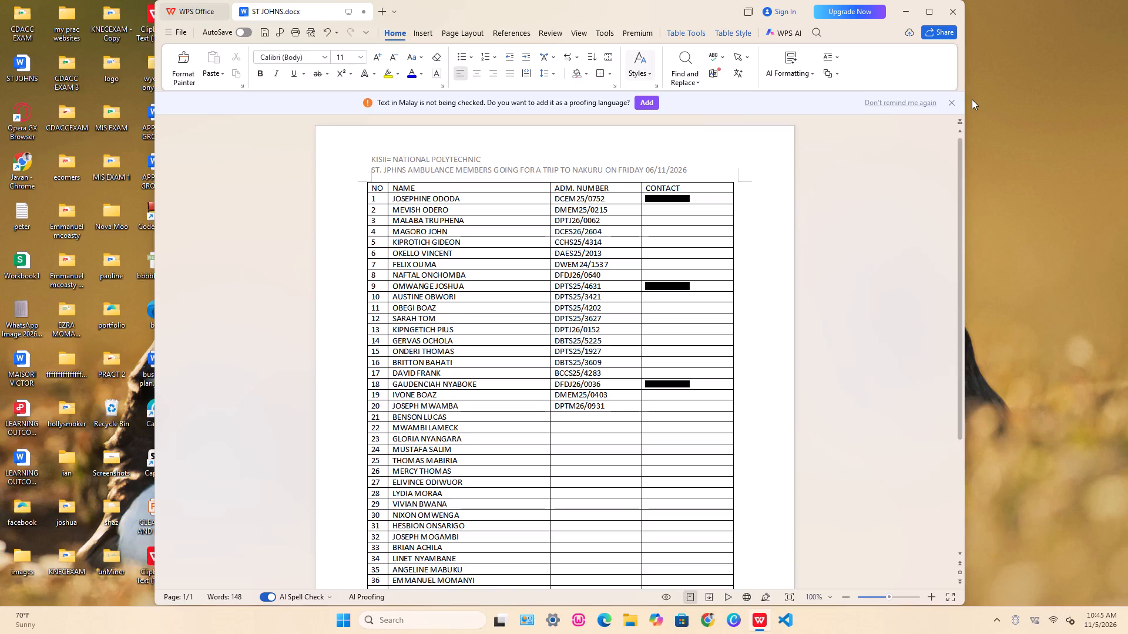
Enter the admission number for the member in row 21 and save the document.
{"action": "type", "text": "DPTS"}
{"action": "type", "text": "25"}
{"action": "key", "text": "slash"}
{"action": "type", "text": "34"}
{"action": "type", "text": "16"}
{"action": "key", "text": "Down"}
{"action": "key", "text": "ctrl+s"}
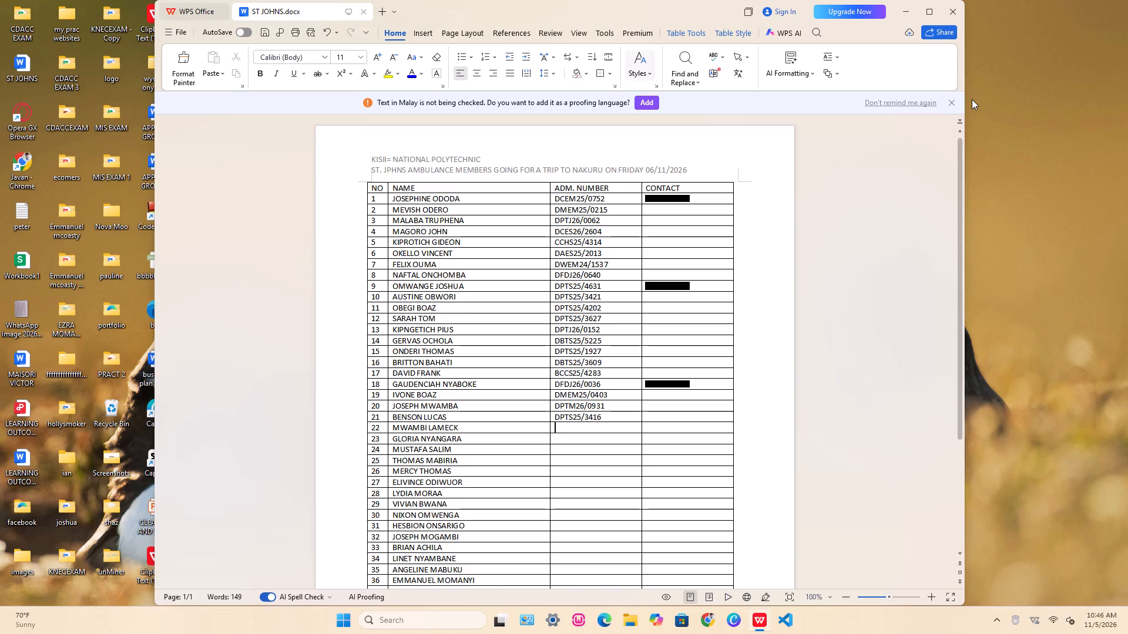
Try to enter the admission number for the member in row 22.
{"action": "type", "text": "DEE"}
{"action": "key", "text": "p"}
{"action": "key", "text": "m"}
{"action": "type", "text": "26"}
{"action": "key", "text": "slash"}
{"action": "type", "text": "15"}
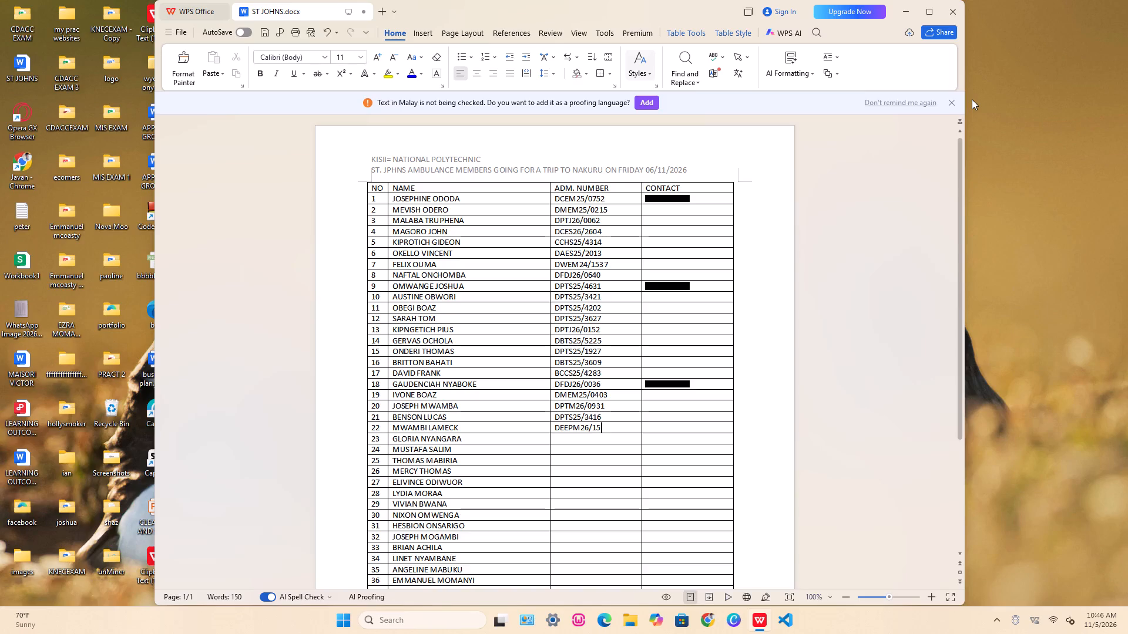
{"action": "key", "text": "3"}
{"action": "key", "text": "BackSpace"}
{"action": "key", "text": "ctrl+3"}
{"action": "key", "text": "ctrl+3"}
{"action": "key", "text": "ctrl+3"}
Begin the admission number for the member in row 23 with DP.
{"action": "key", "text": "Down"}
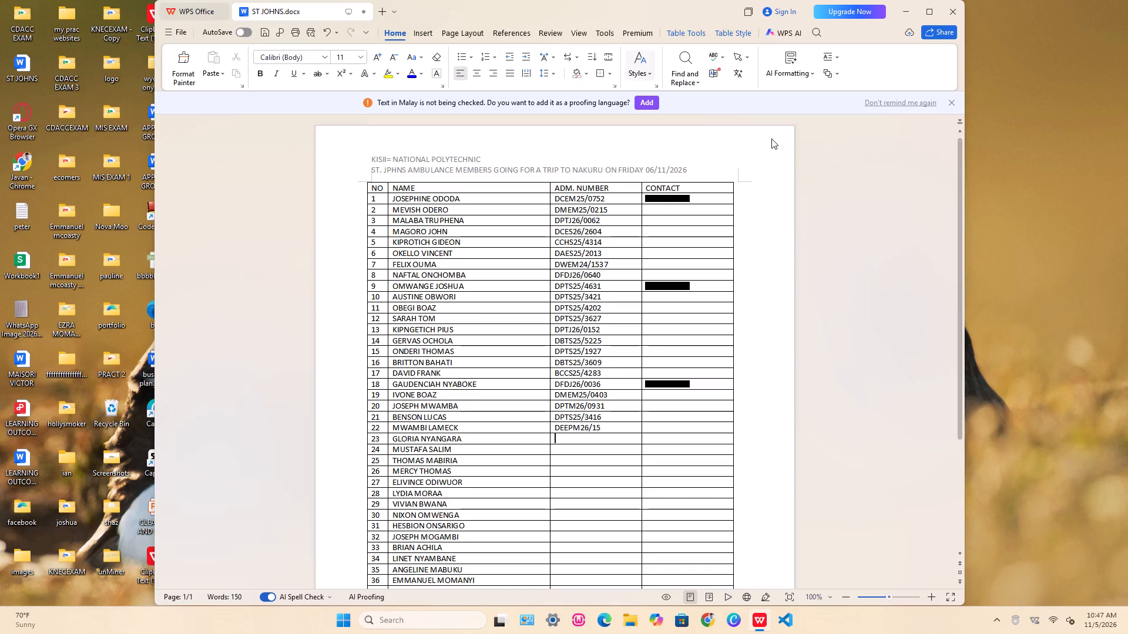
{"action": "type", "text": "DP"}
Clear the partial admission number in row 22 and restart it with D.
{"action": "left_click", "coordinate": [609, 430]}
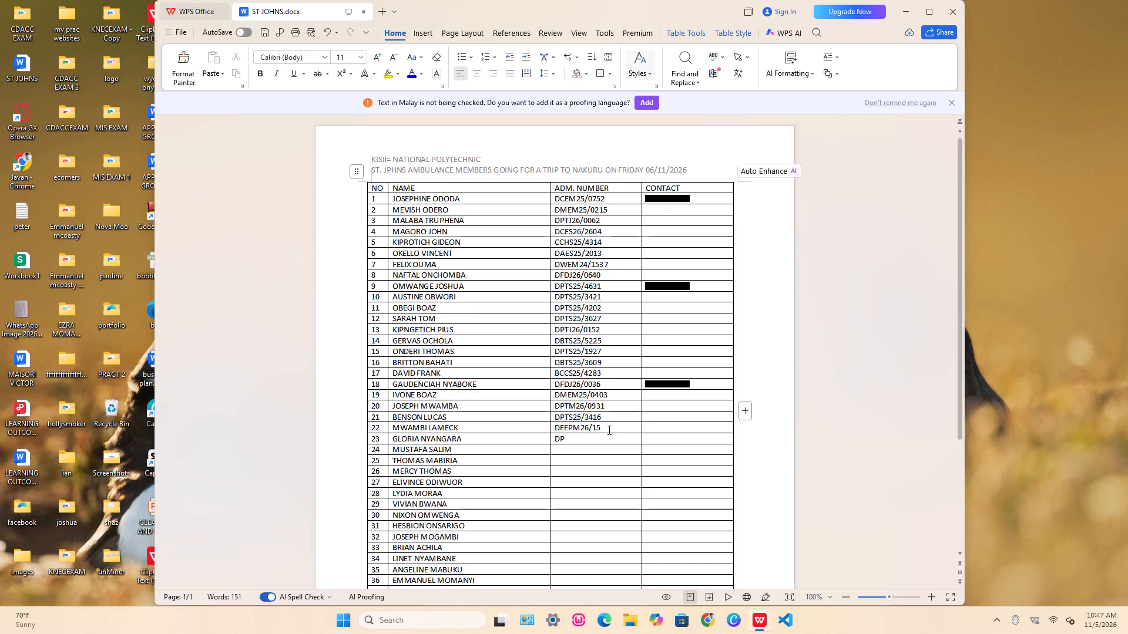
{"action": "key", "text": "BackSpace"}
{"action": "key", "text": "BackSpace"}
{"action": "key", "text": "BackSpace"}
{"action": "key", "text": "BackSpace"}
{"action": "key", "text": "BackSpace"}
{"action": "key", "text": "BackSpace"}
{"action": "key", "text": "BackSpace"}
{"action": "key", "text": "BackSpace"}
{"action": "key", "text": "BackSpace"}
{"action": "key", "text": "BackSpace"}
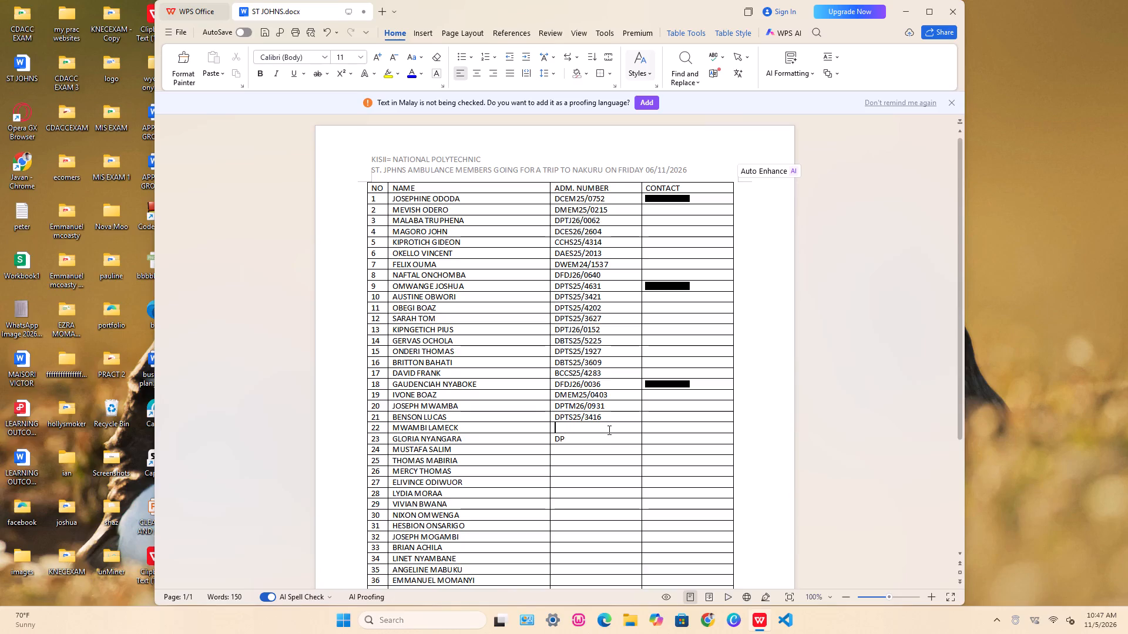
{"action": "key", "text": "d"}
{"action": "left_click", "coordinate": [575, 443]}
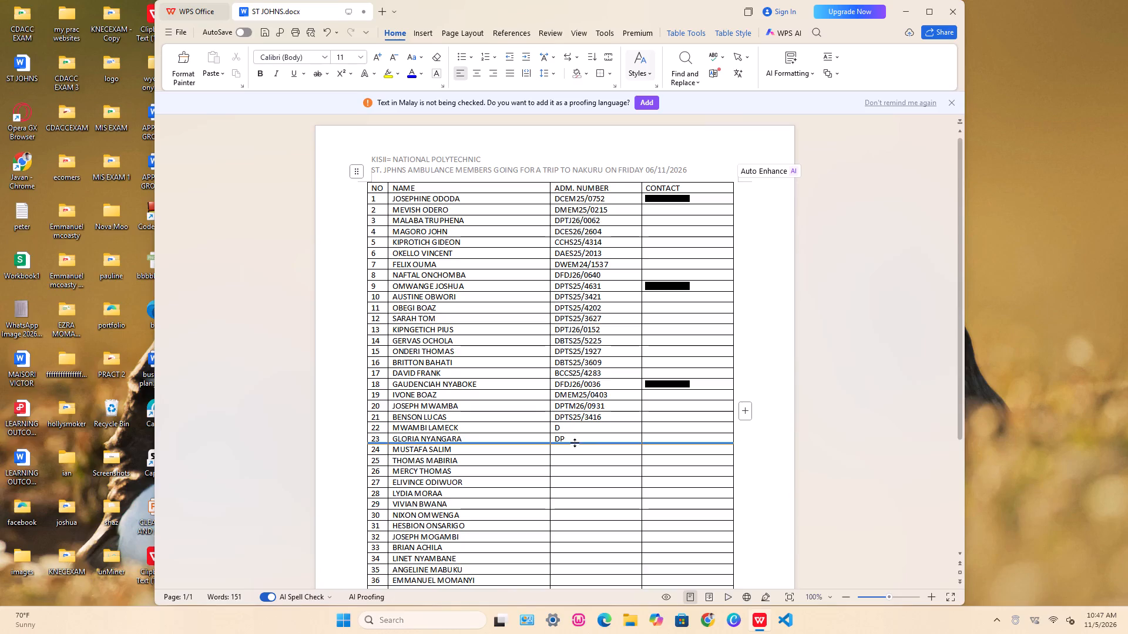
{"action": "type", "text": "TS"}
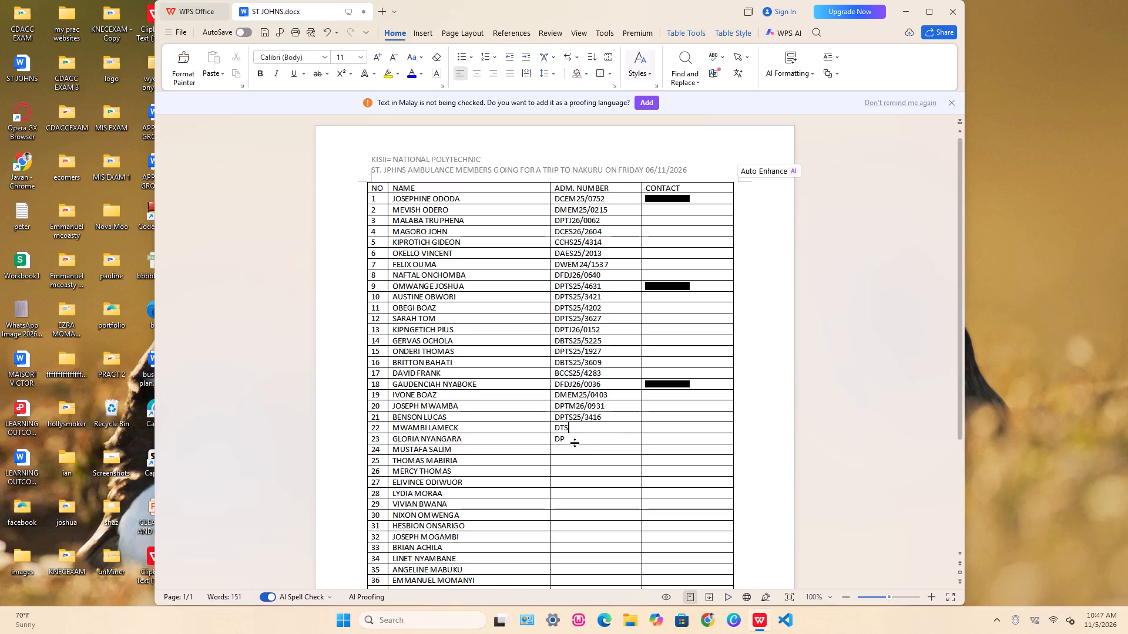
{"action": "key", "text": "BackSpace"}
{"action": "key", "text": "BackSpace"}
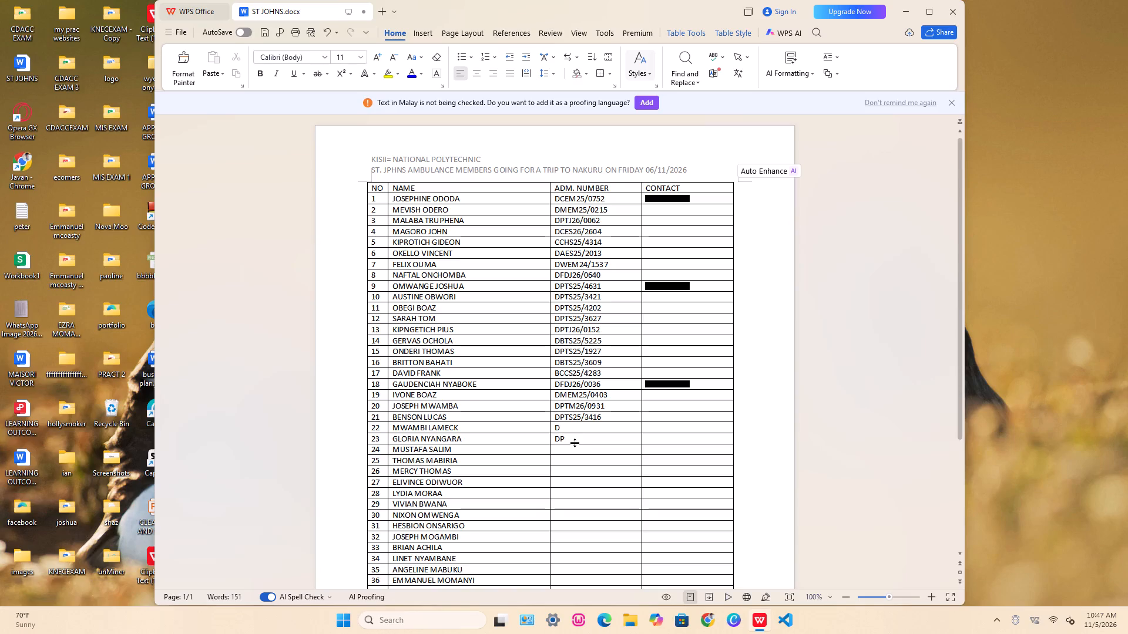
Complete the partly entered admission number for the member in row 23.
{"action": "left_click", "coordinate": [568, 443]}
{"action": "left_click", "coordinate": [569, 439]}
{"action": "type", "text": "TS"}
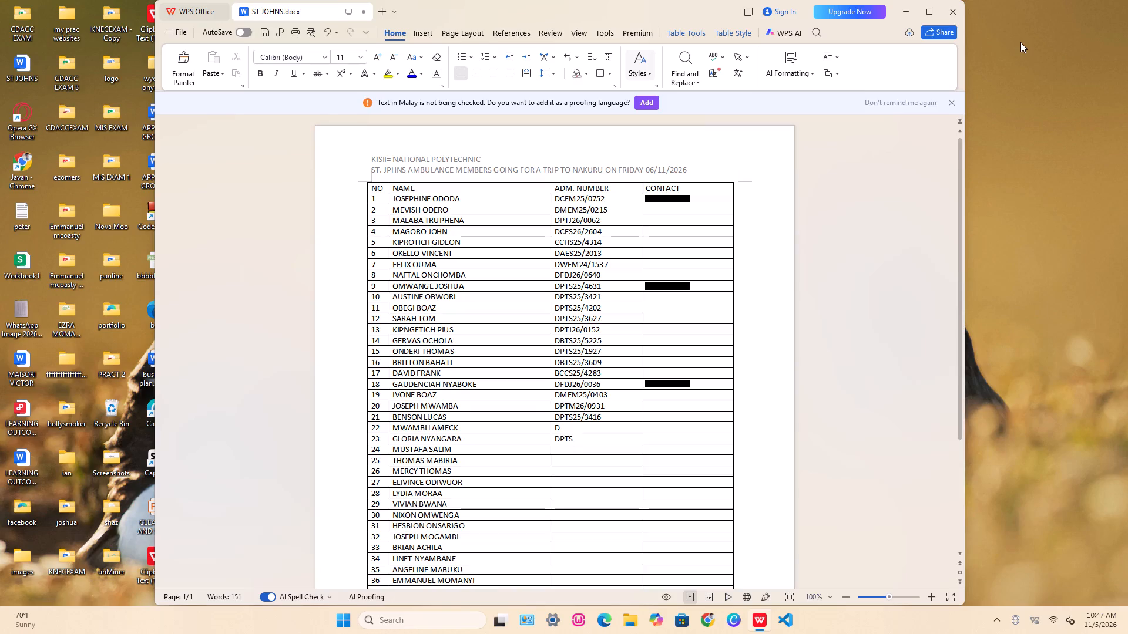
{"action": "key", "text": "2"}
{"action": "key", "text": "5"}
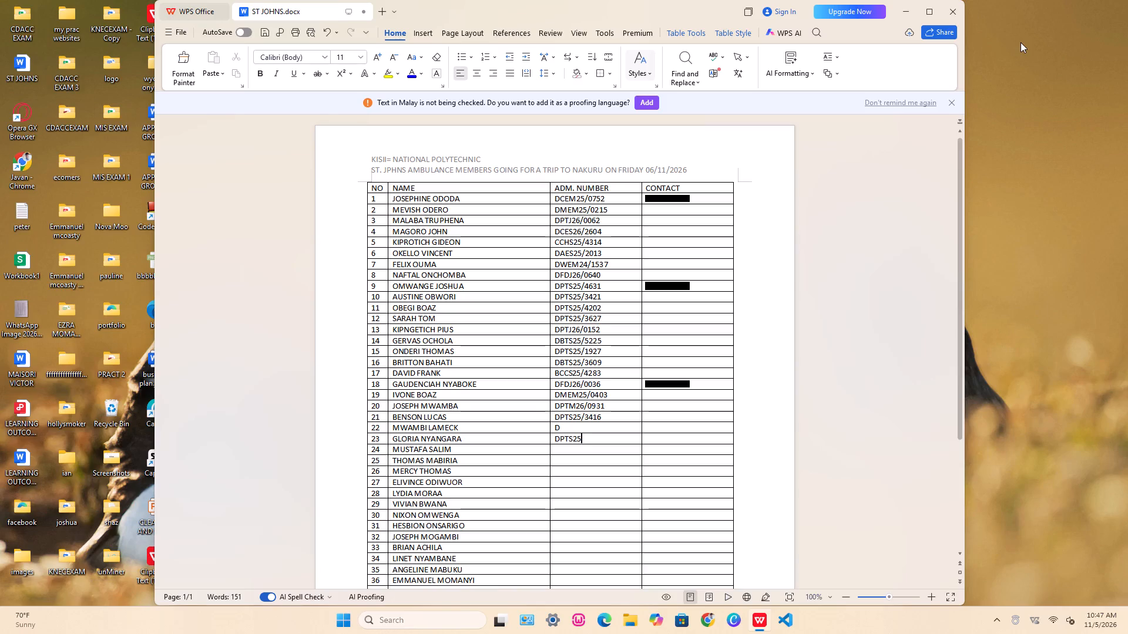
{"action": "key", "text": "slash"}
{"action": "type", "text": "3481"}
Enter the admission number for the member in row 24 of the trip list.
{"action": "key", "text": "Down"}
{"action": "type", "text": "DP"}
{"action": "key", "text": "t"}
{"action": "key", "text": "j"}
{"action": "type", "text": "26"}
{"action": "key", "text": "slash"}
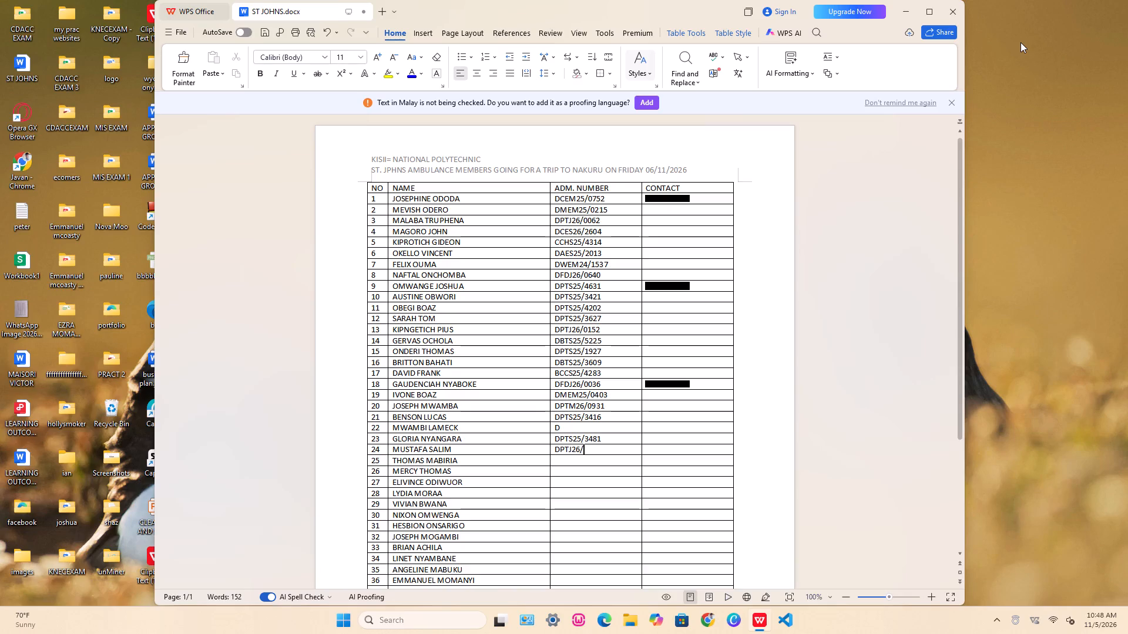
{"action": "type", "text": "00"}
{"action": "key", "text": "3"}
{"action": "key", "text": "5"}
Enter the admission number for the member in row 25 of the trip list.
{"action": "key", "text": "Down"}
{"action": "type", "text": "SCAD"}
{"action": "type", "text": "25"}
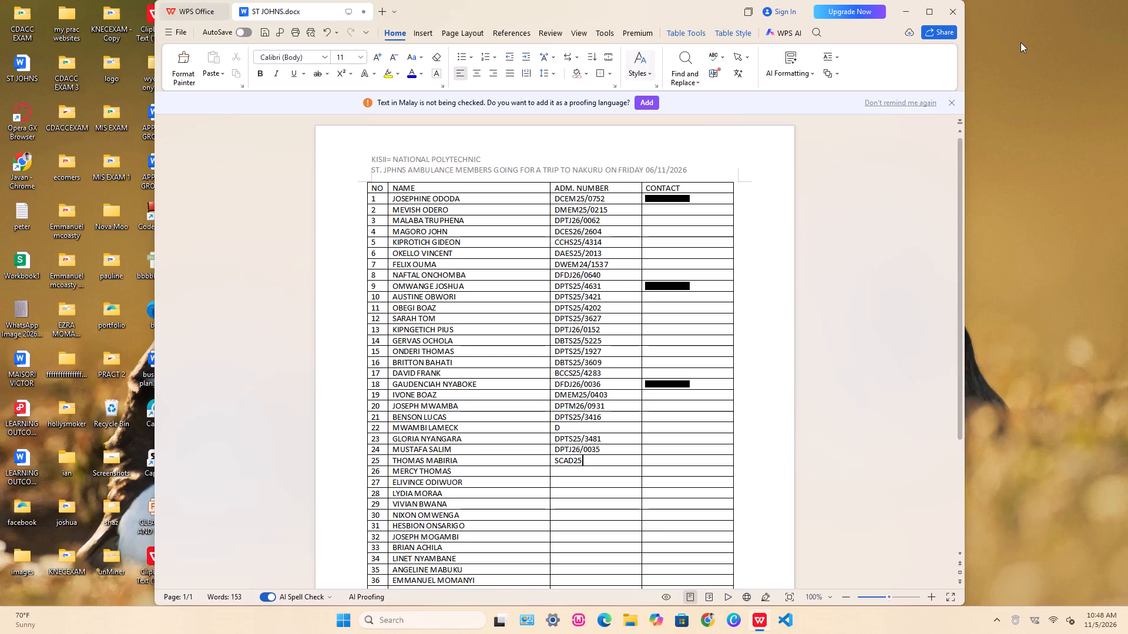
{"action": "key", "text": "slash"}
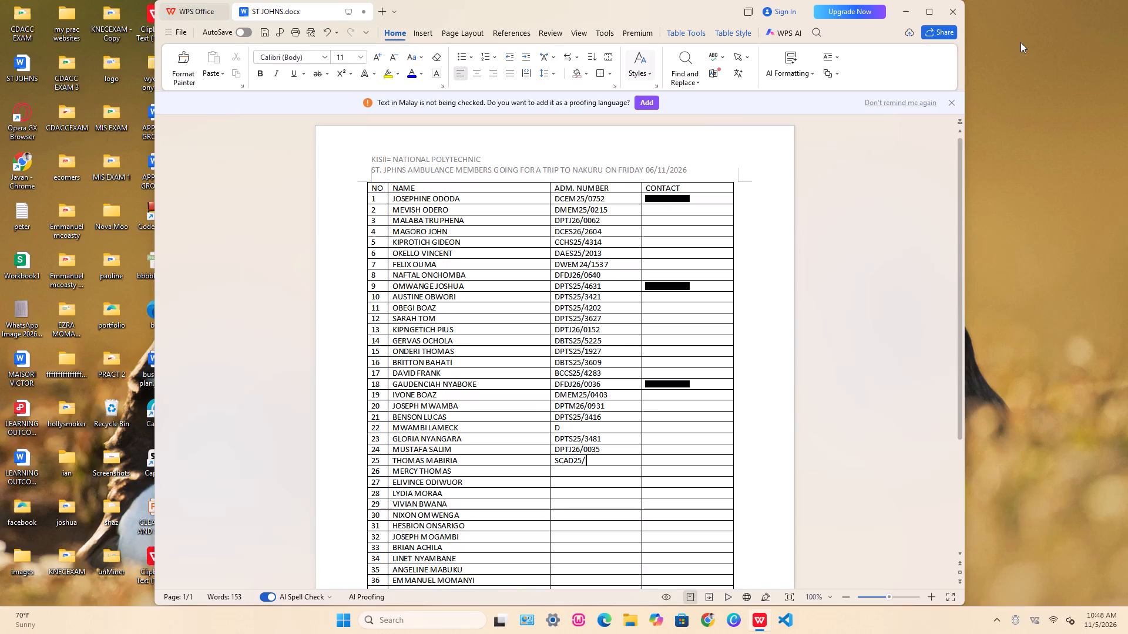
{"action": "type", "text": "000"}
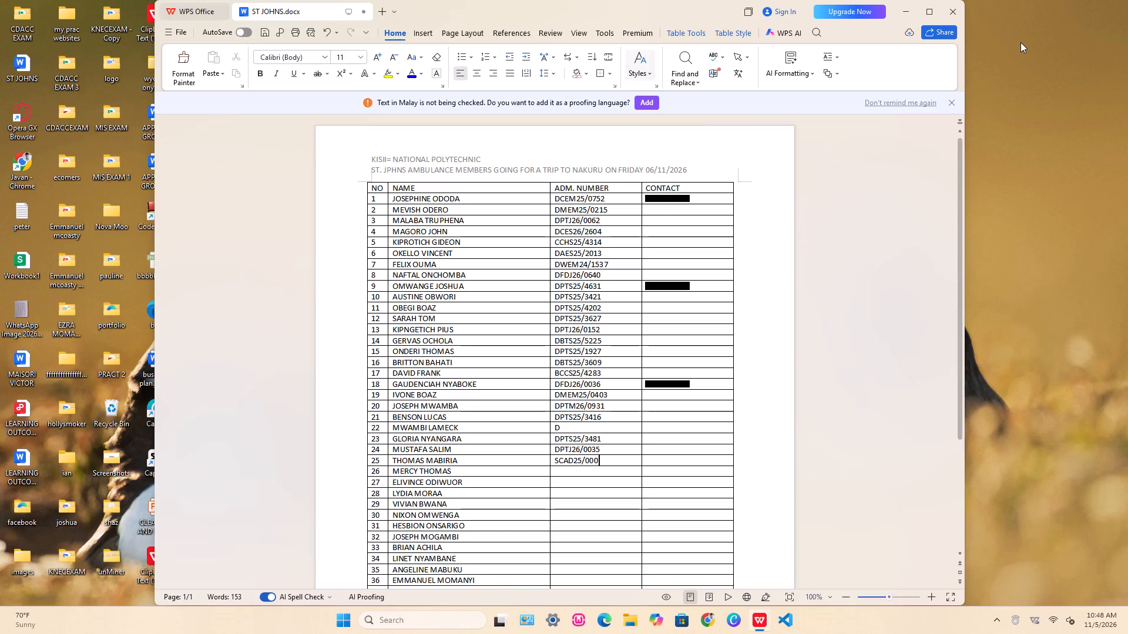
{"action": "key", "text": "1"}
Enter the admission number for the member in row 26 of the trip list.
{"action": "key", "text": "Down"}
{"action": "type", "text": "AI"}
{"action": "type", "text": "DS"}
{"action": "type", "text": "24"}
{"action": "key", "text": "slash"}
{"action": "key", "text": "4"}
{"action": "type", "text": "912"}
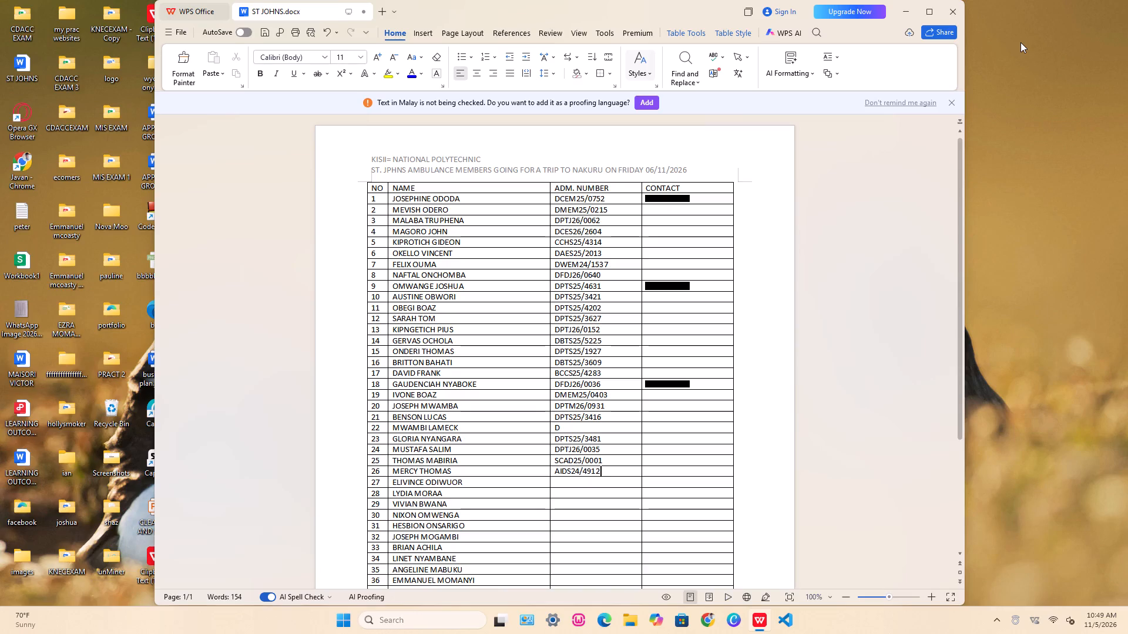
Enter the admission number for the member in row 27 and save the document.
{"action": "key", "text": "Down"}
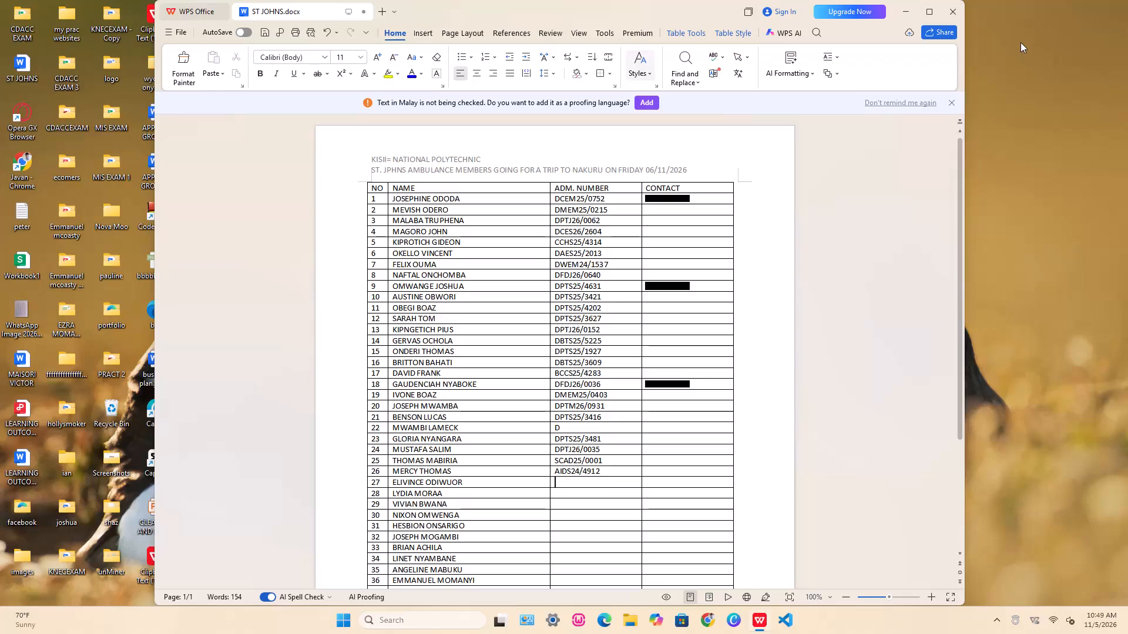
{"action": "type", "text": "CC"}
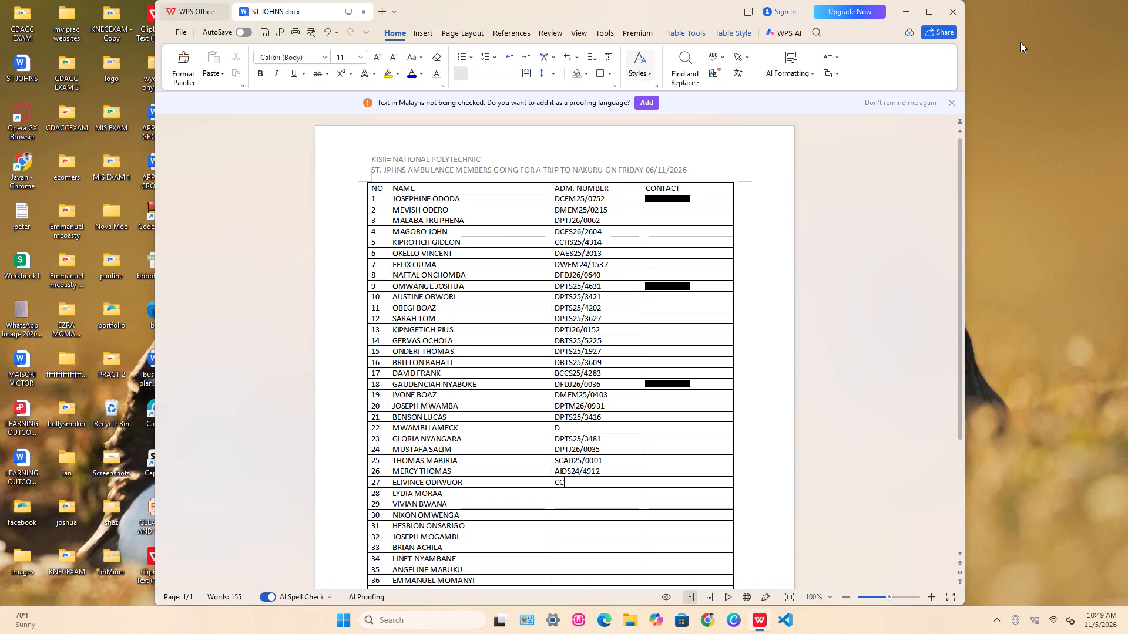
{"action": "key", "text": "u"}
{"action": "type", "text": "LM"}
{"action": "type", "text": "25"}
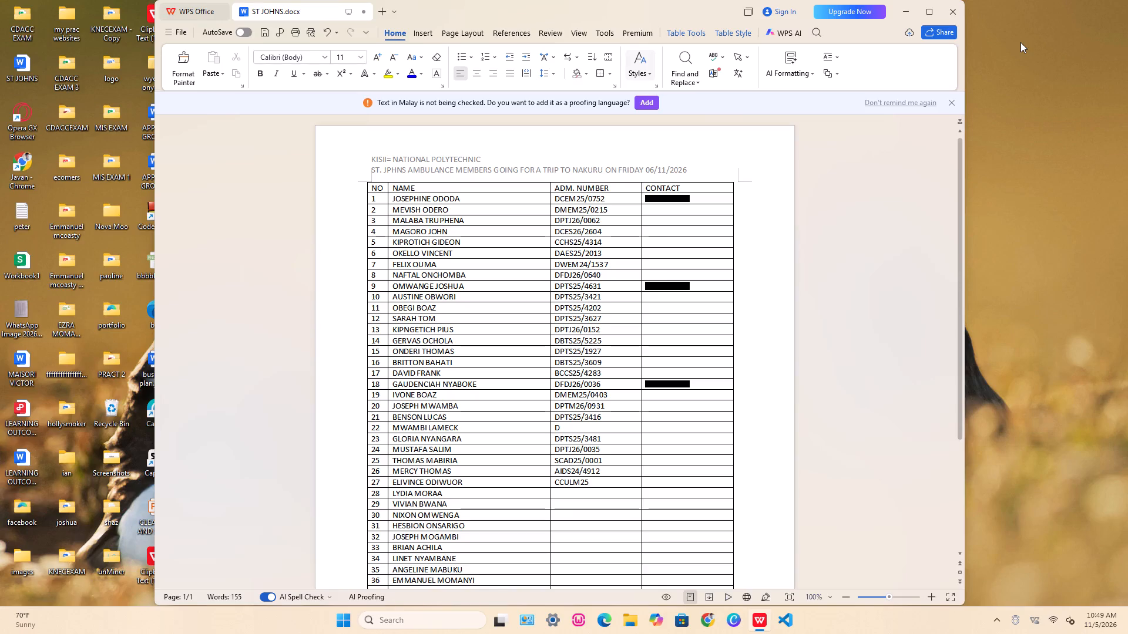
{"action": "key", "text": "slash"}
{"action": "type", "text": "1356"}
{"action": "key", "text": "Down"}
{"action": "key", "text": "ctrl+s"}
Enter the admission number for the member in row 28 of the trip list.
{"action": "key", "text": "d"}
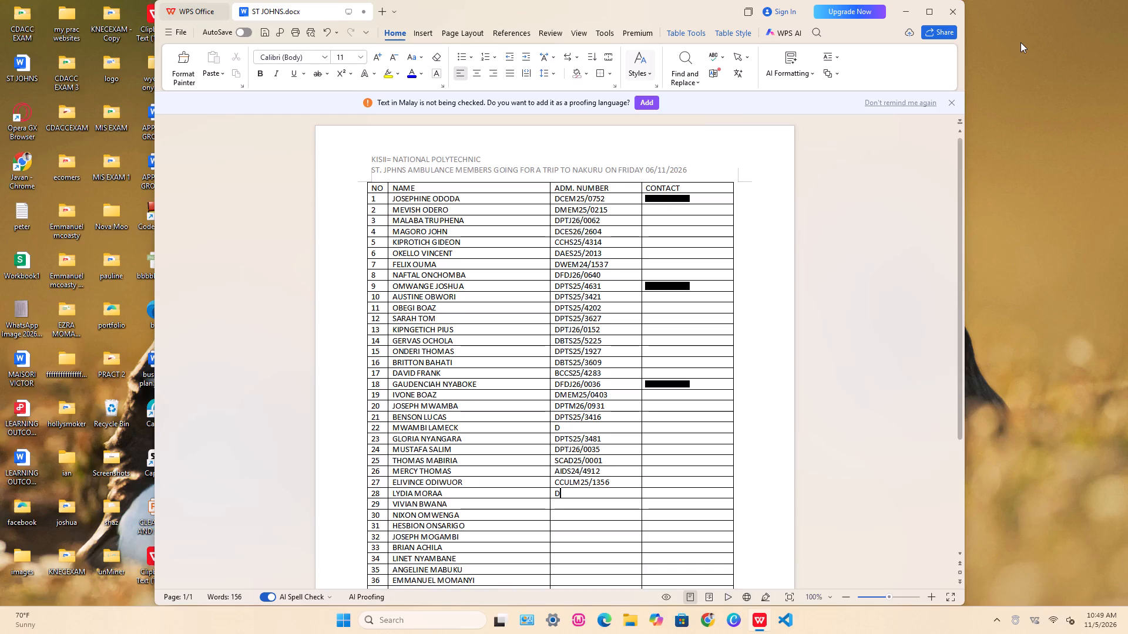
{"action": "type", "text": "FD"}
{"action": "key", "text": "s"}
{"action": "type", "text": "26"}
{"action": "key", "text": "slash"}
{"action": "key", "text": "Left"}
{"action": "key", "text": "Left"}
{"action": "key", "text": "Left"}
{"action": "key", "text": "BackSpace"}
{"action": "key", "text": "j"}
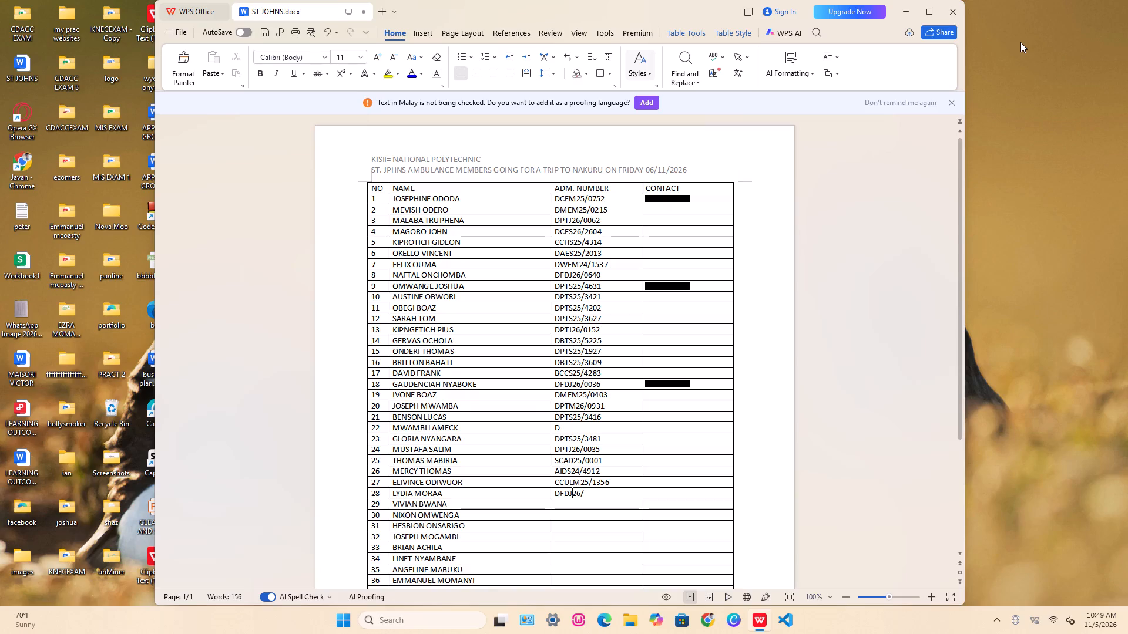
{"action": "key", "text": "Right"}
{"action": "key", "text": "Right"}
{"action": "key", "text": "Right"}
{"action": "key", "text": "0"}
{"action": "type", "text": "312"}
Enter the admission number for the member in row 29 of the trip list and save the document.
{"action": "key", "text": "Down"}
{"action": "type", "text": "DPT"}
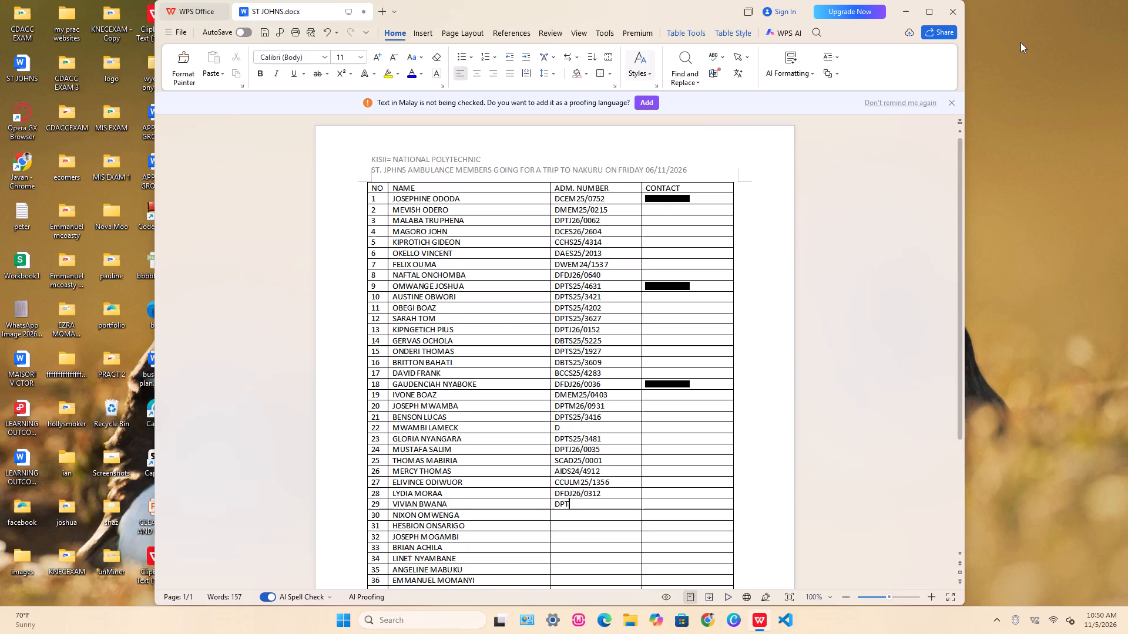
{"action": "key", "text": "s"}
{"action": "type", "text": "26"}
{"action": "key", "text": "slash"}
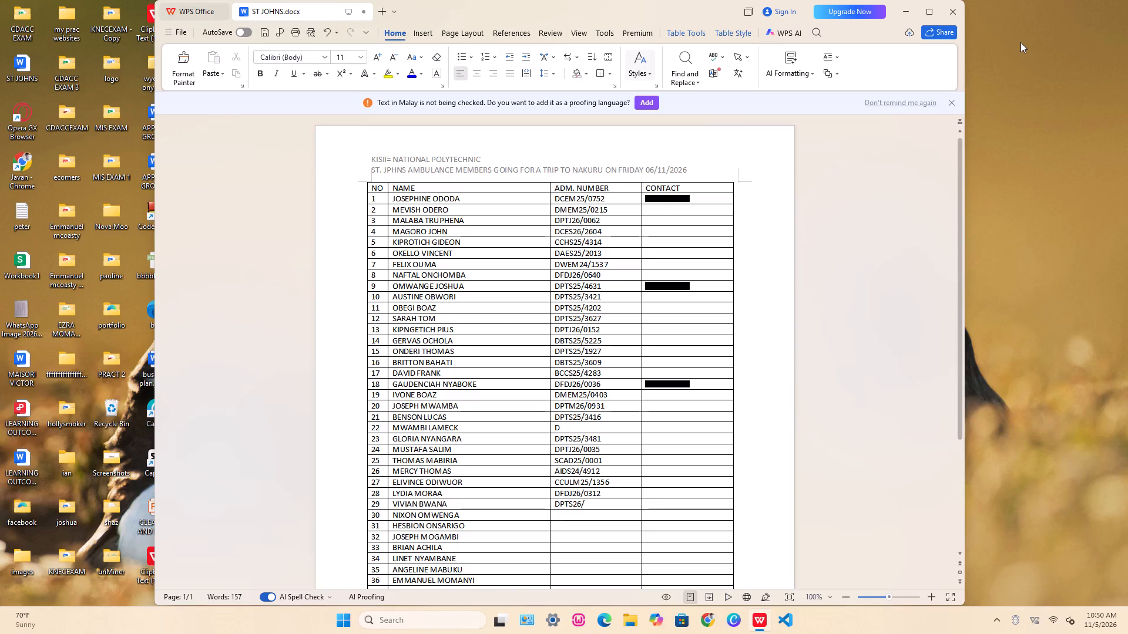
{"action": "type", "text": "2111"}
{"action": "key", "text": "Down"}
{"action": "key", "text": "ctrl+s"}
Enter the admission number for the member in row 30 of the trip list.
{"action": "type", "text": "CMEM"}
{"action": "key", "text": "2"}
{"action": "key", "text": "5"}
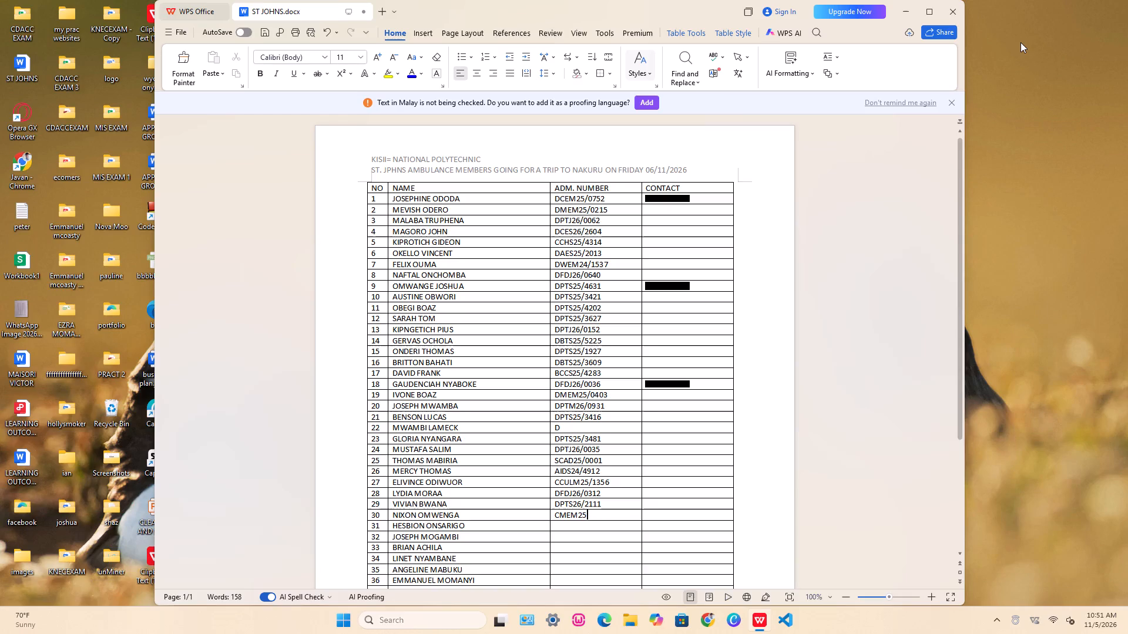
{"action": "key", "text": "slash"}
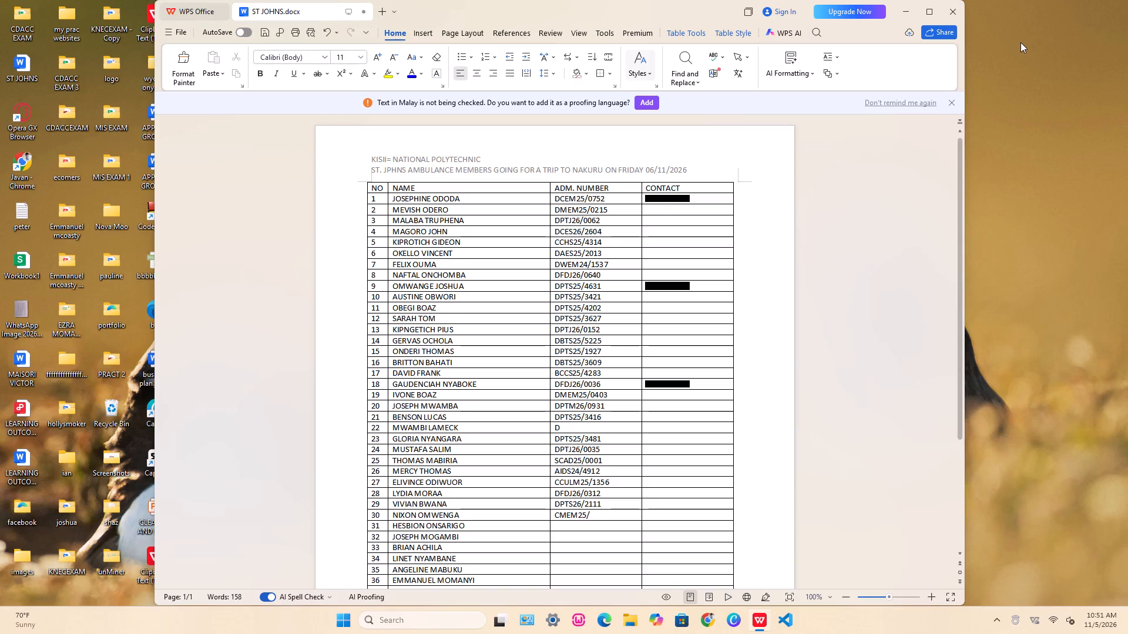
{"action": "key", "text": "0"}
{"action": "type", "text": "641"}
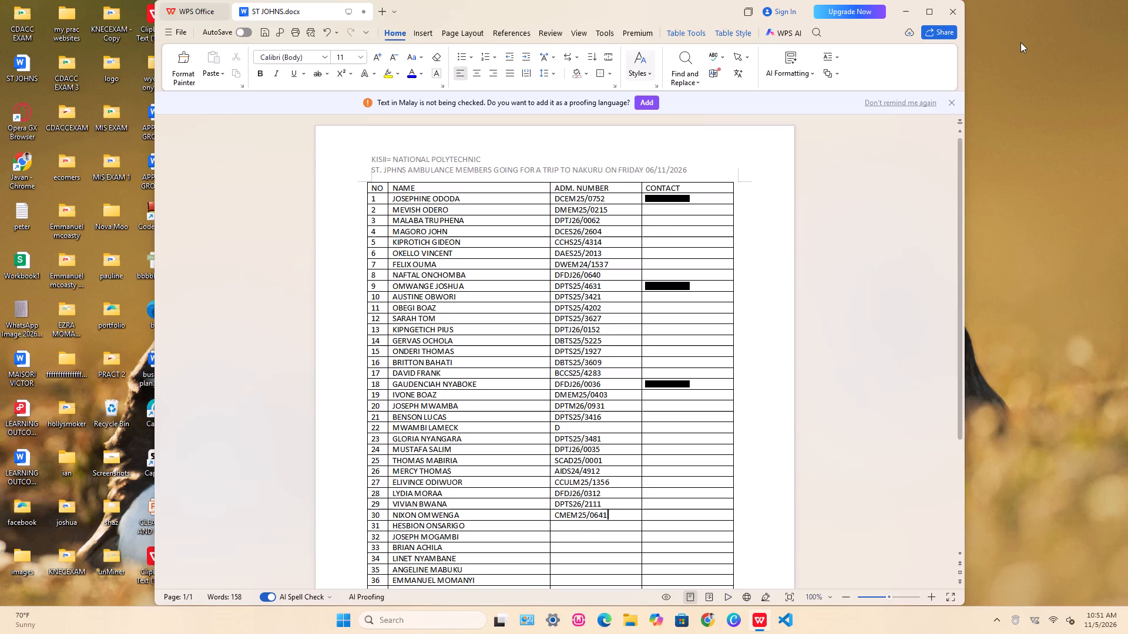
Enter the admission number for the member in row 31 of the trip list and save the document.
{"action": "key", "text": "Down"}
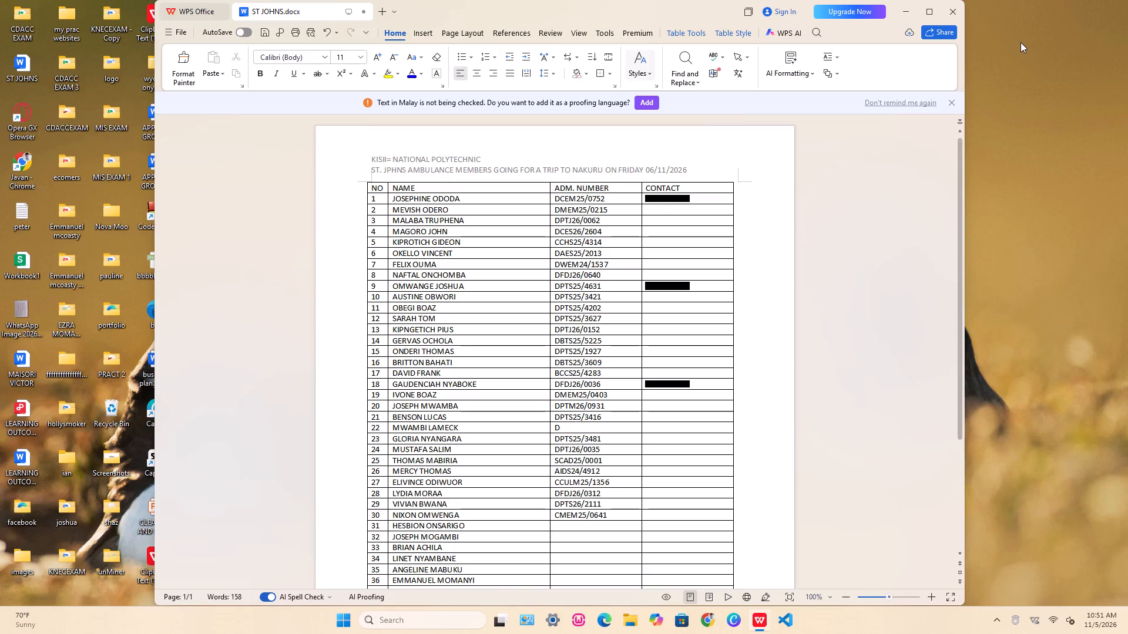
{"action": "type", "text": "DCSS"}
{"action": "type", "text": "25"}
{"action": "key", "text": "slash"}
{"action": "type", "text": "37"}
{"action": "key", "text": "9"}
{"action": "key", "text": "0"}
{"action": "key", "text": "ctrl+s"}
Correct the spelling of the first name in row 31 to HESBORN.
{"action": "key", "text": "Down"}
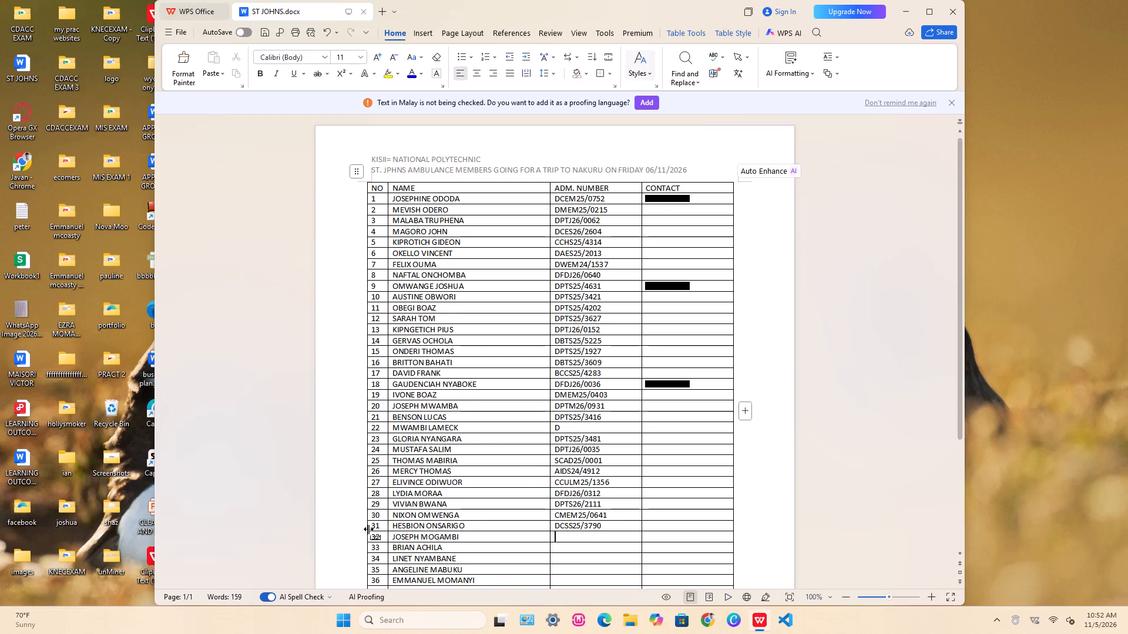
{"action": "left_click", "coordinate": [412, 525]}
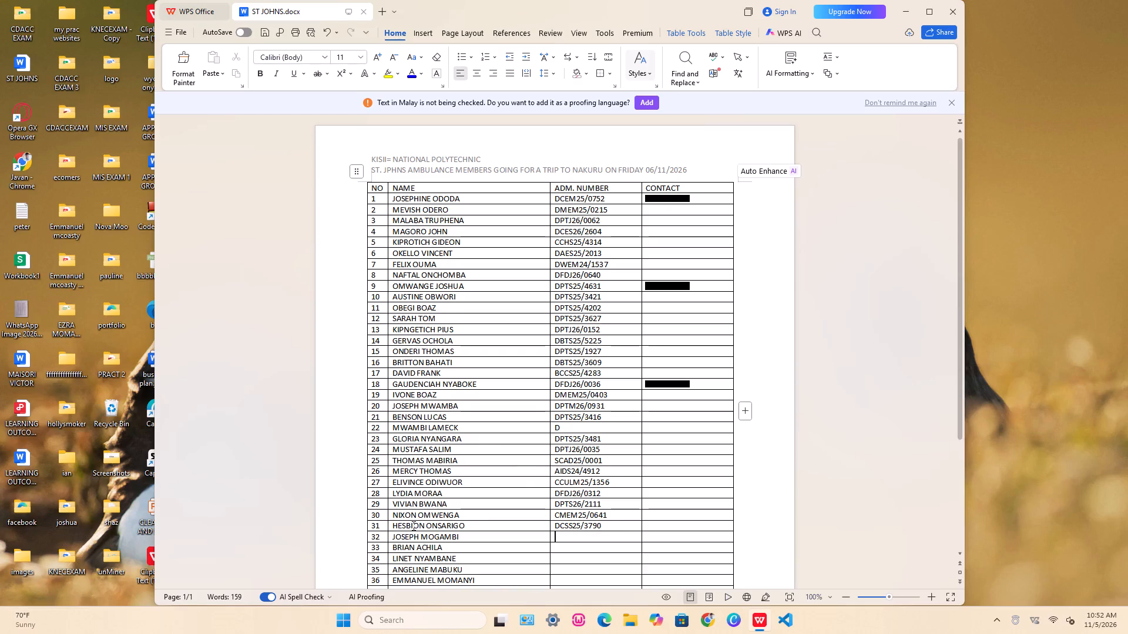
{"action": "left_click", "coordinate": [417, 527]}
{"action": "key", "text": "BackSpace"}
{"action": "key", "text": "BackSpace"}
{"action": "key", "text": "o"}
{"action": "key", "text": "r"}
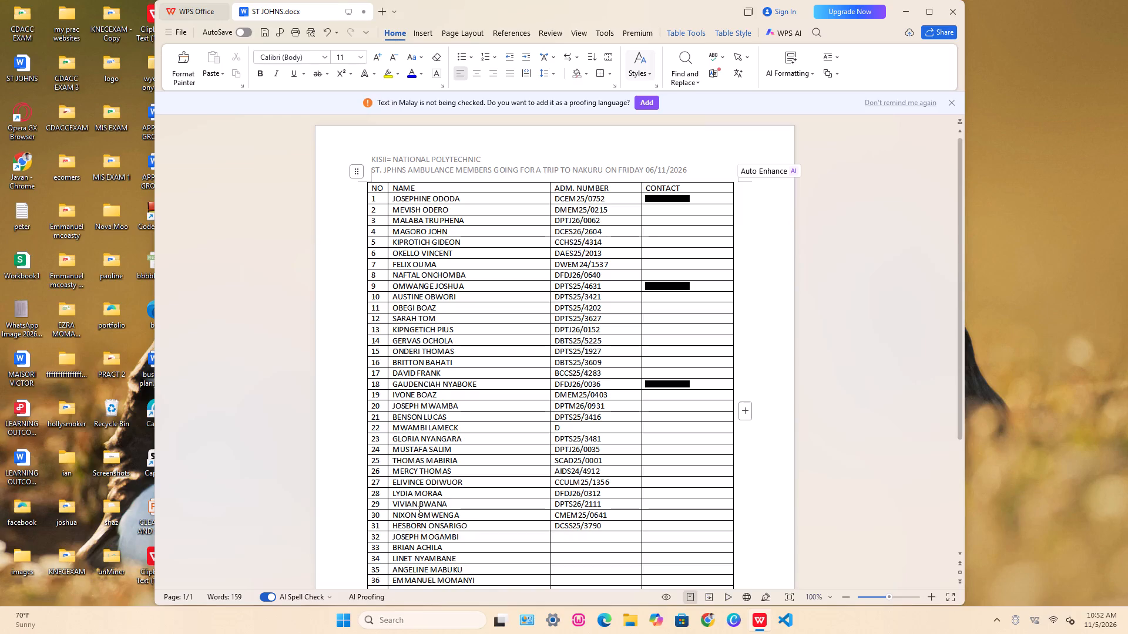
Cut the misplaced admission number out of row 31 of the trip list.
{"action": "left_click_drag", "start_coordinate": [605, 527], "coordinate": [573, 529]}
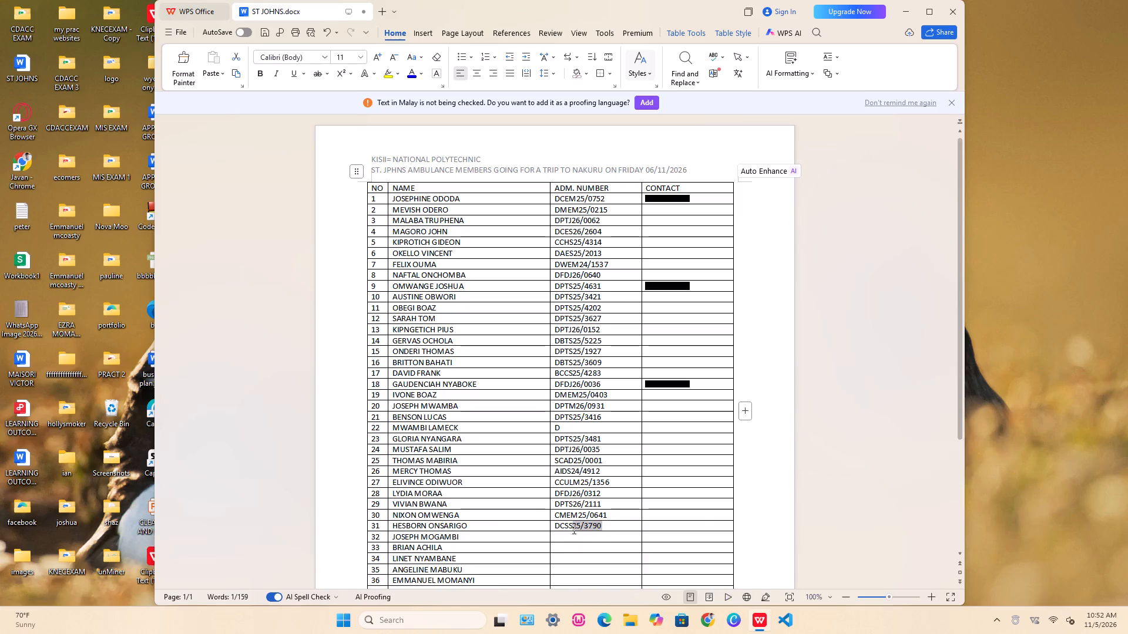
{"action": "left_click_drag", "start_coordinate": [573, 529], "coordinate": [554, 532]}
{"action": "left_click", "coordinate": [609, 523]}
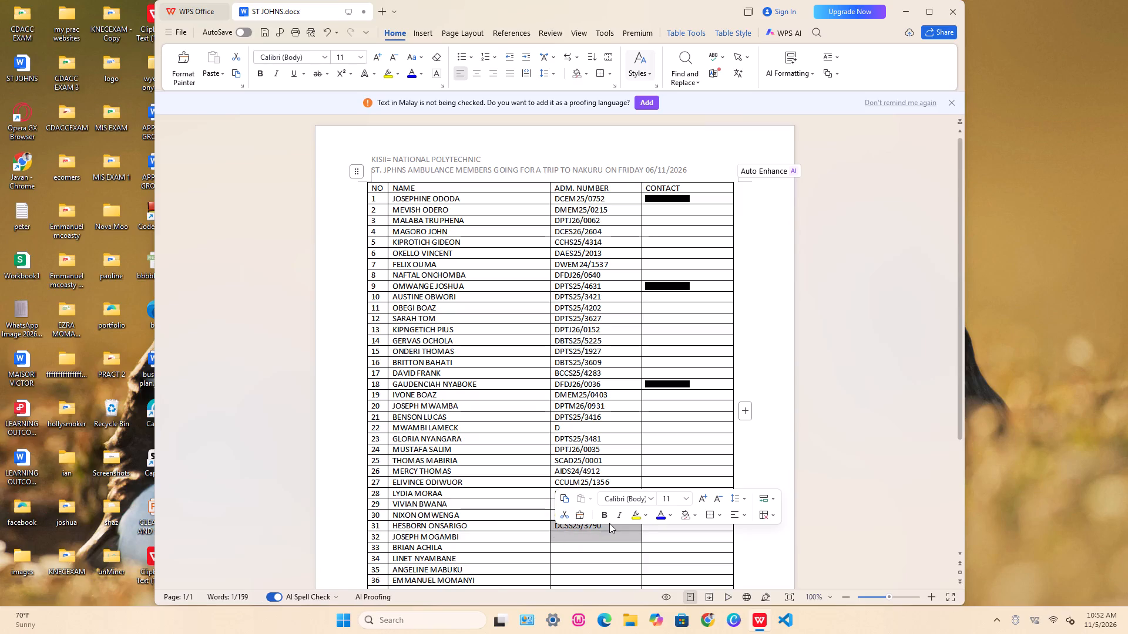
{"action": "left_click", "coordinate": [607, 525]}
{"action": "left_click", "coordinate": [607, 526]}
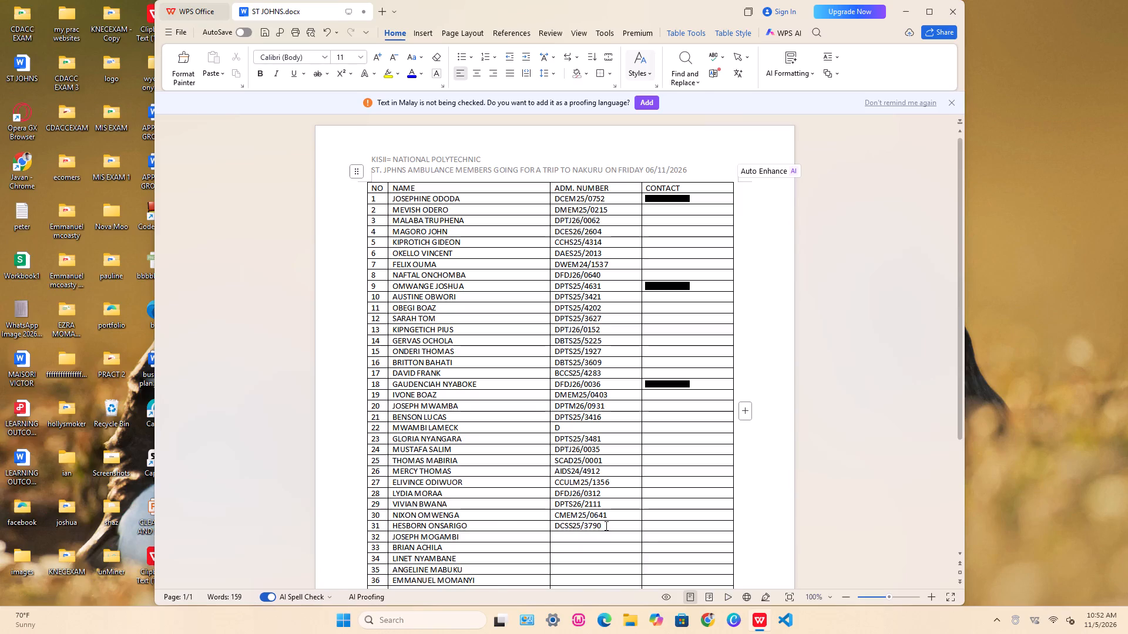
{"action": "left_click_drag", "start_coordinate": [603, 524], "coordinate": [556, 531]}
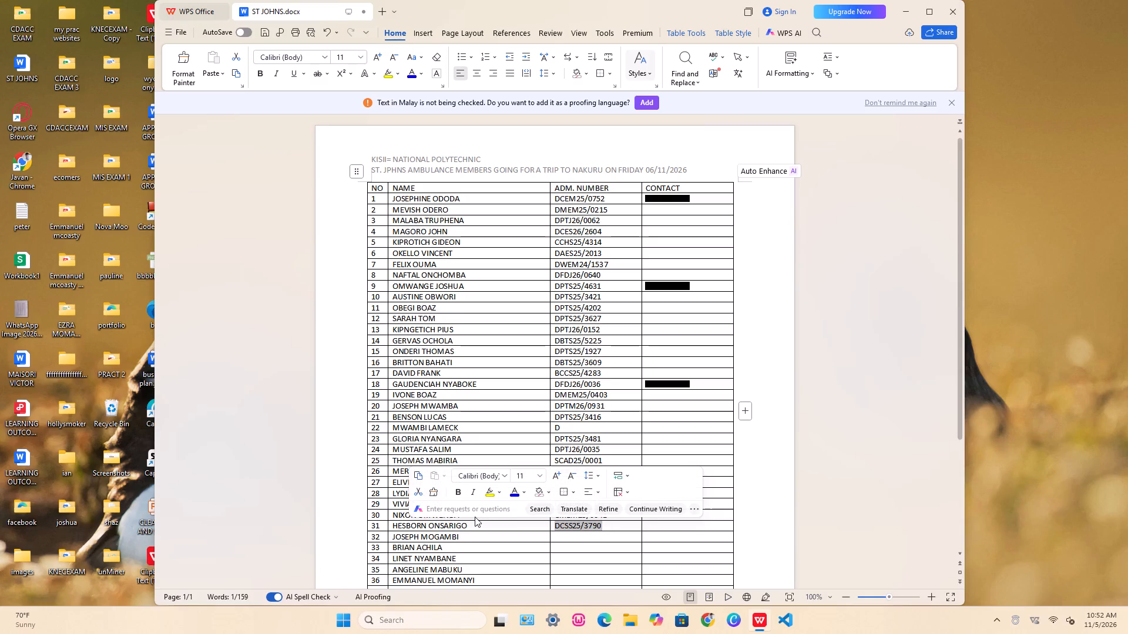
{"action": "left_click", "coordinate": [416, 492]}
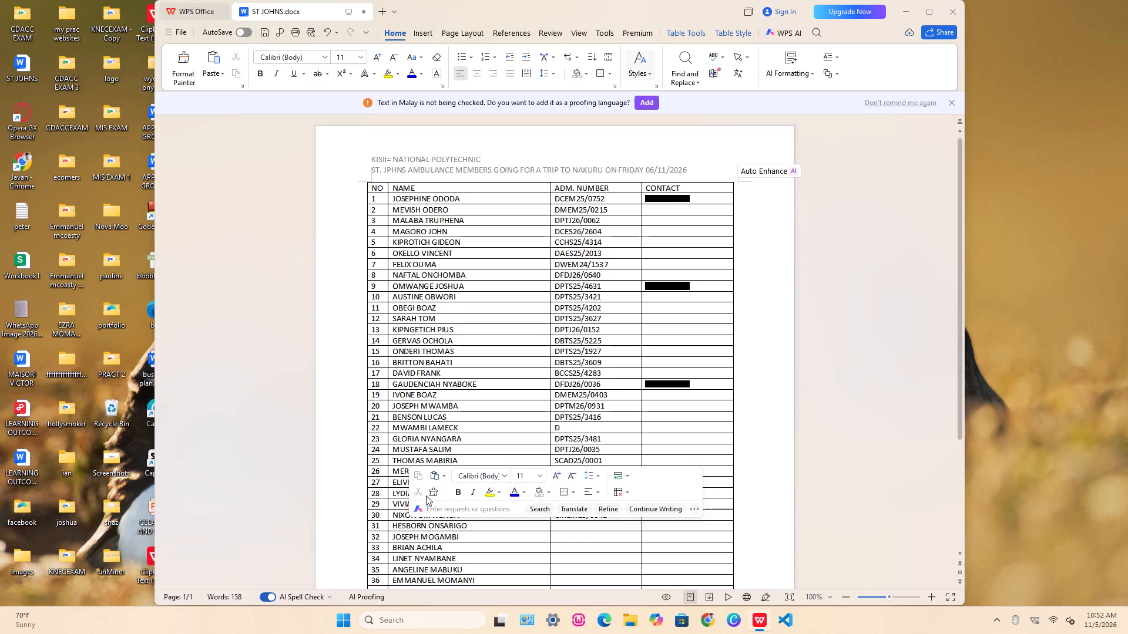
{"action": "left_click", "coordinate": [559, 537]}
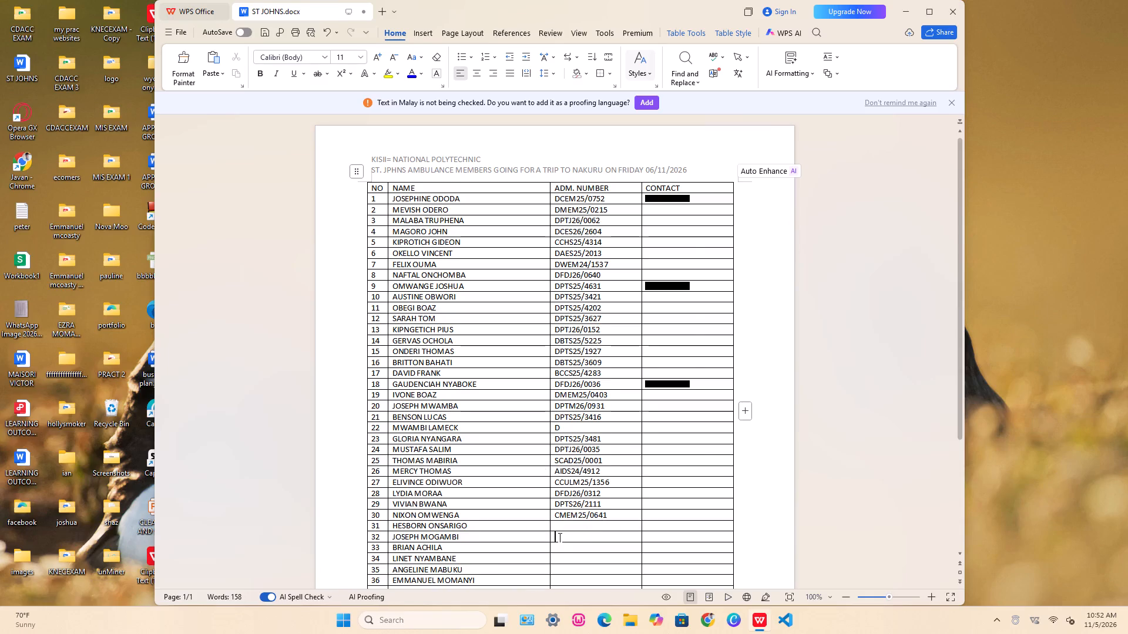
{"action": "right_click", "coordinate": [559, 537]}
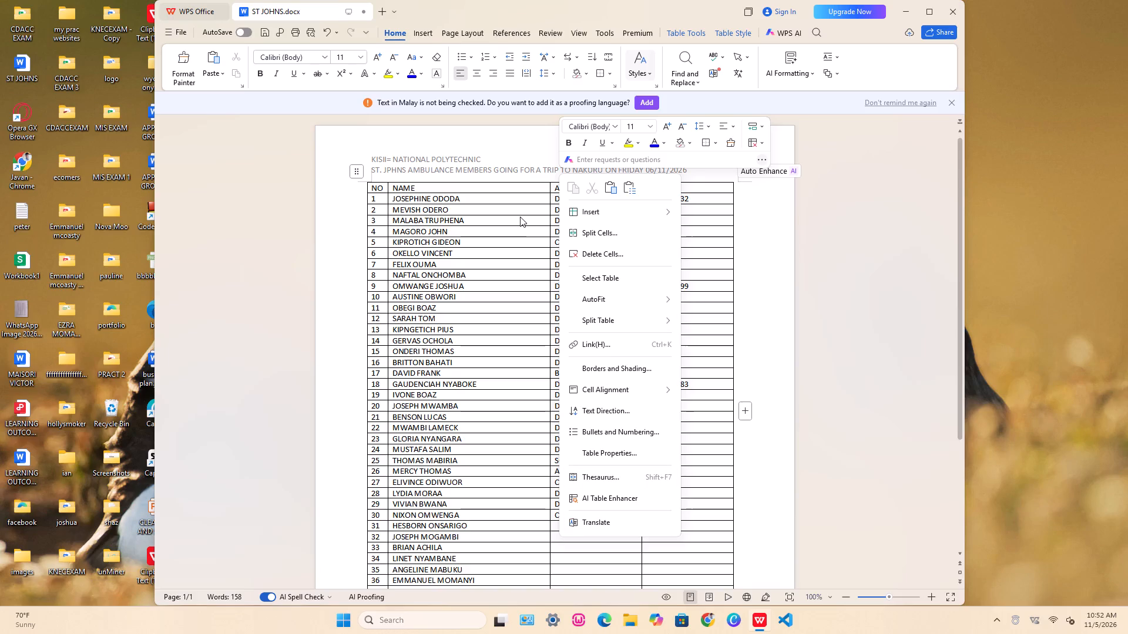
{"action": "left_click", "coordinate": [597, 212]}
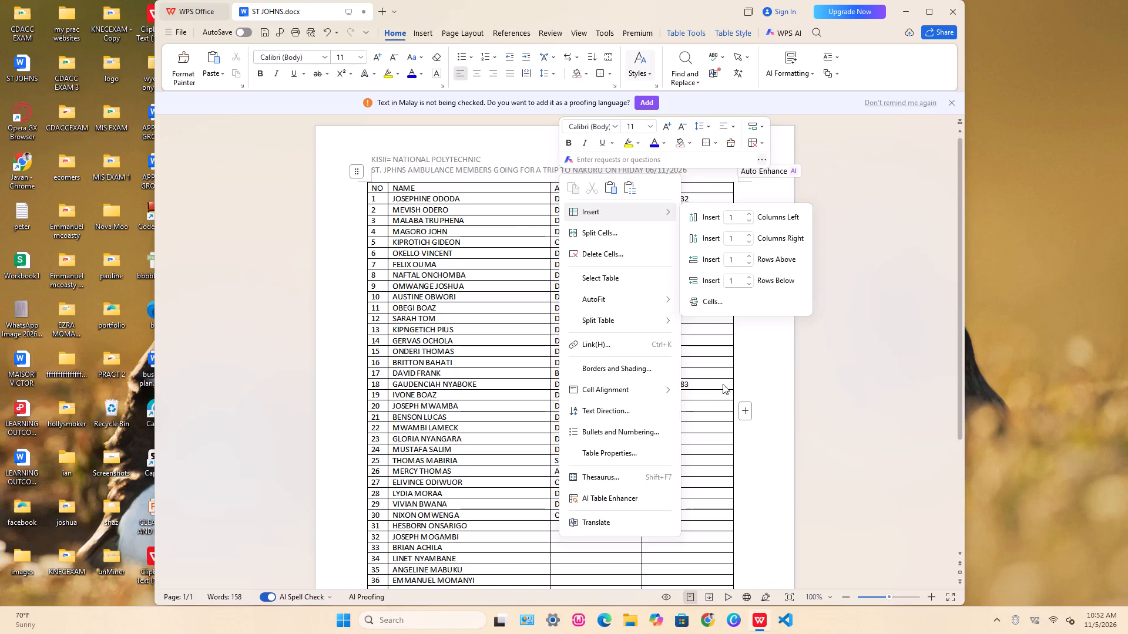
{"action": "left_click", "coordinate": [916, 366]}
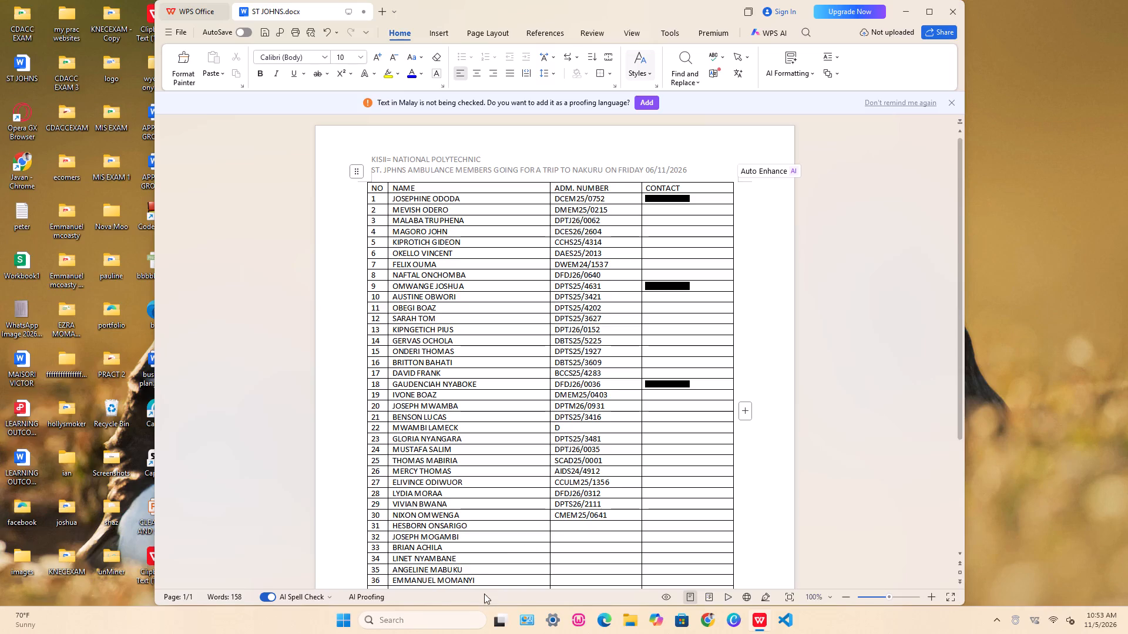
Enter the correct admission number for the member in row 31 of the trip list.
{"action": "left_click", "coordinate": [569, 525]}
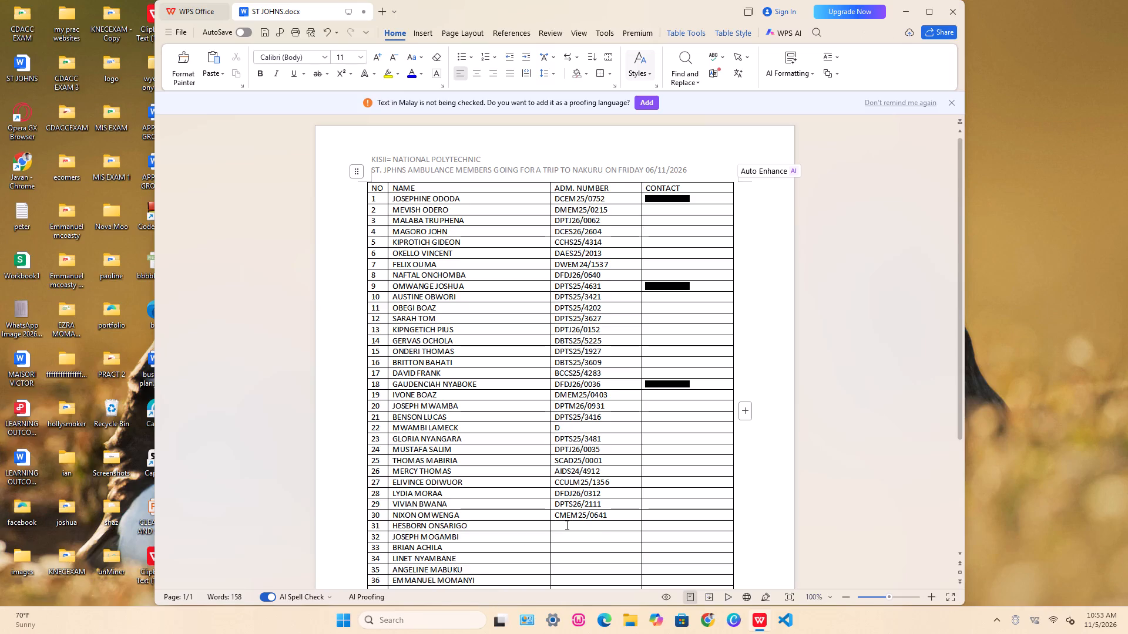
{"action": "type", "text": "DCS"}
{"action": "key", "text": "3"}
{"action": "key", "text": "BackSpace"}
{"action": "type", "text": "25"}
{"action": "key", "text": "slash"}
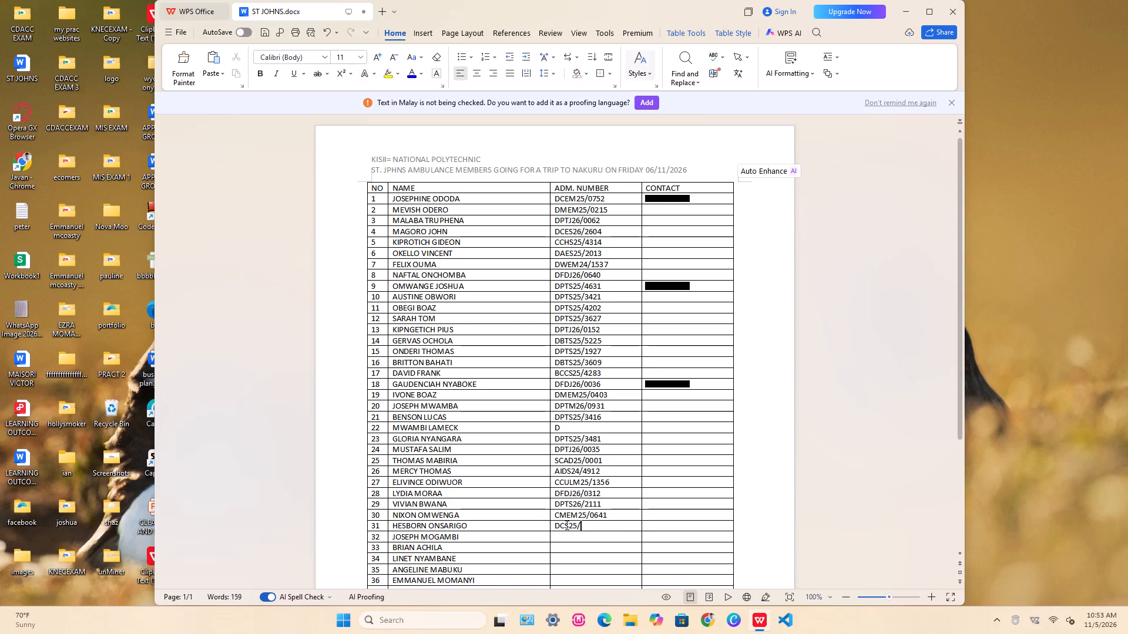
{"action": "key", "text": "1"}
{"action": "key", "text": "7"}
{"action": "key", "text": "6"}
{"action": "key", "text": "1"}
Enter the admission number for the member in row 32 of the trip list and save the document.
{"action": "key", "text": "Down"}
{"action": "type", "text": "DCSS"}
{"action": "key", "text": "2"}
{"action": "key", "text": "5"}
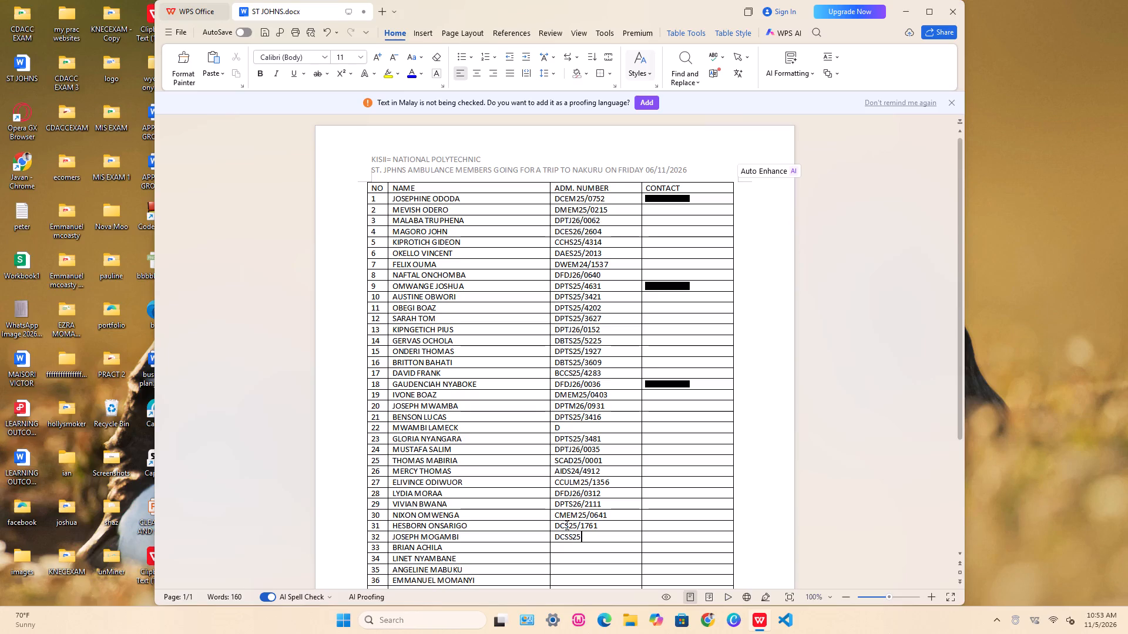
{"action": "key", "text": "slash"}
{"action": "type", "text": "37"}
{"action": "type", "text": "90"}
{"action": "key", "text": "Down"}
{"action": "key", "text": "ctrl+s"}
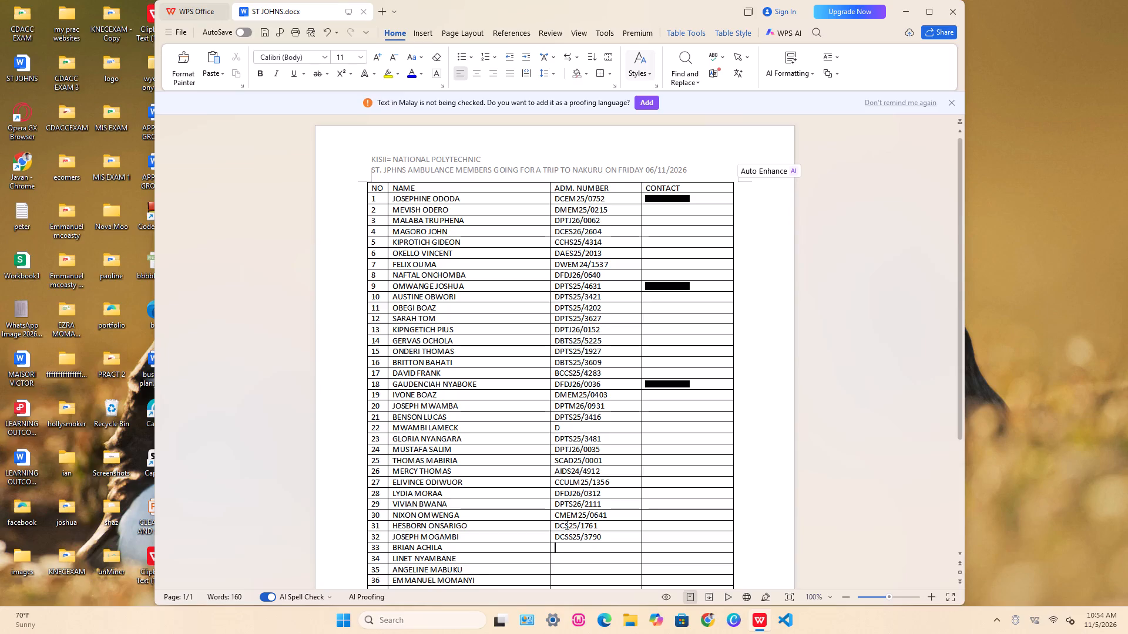
Enter the admission number for the member in row 33 of the trip list.
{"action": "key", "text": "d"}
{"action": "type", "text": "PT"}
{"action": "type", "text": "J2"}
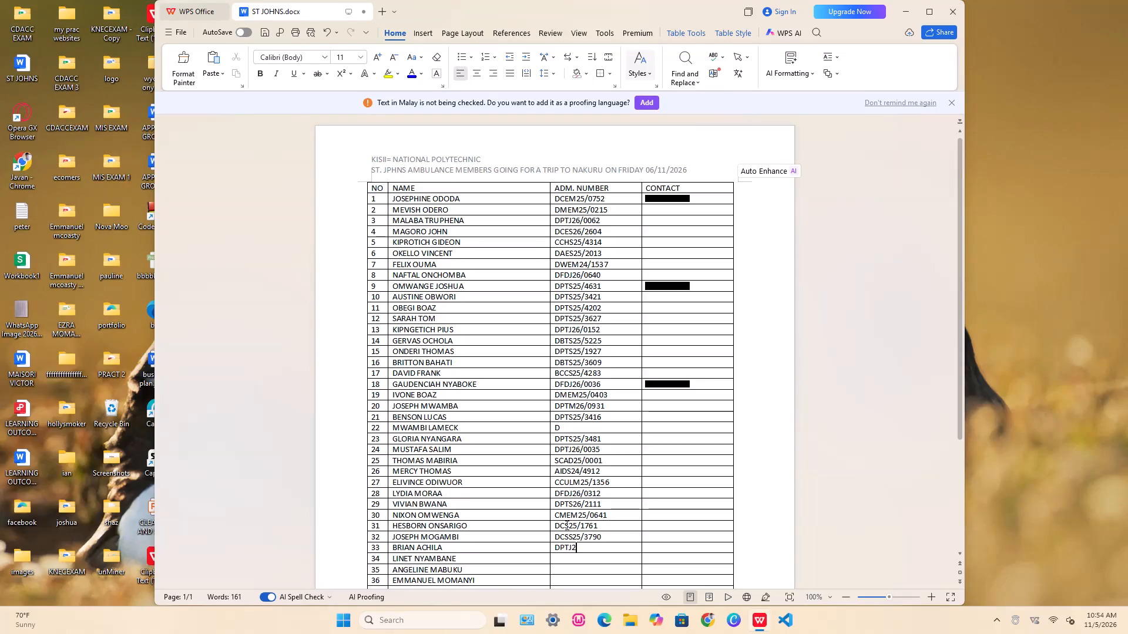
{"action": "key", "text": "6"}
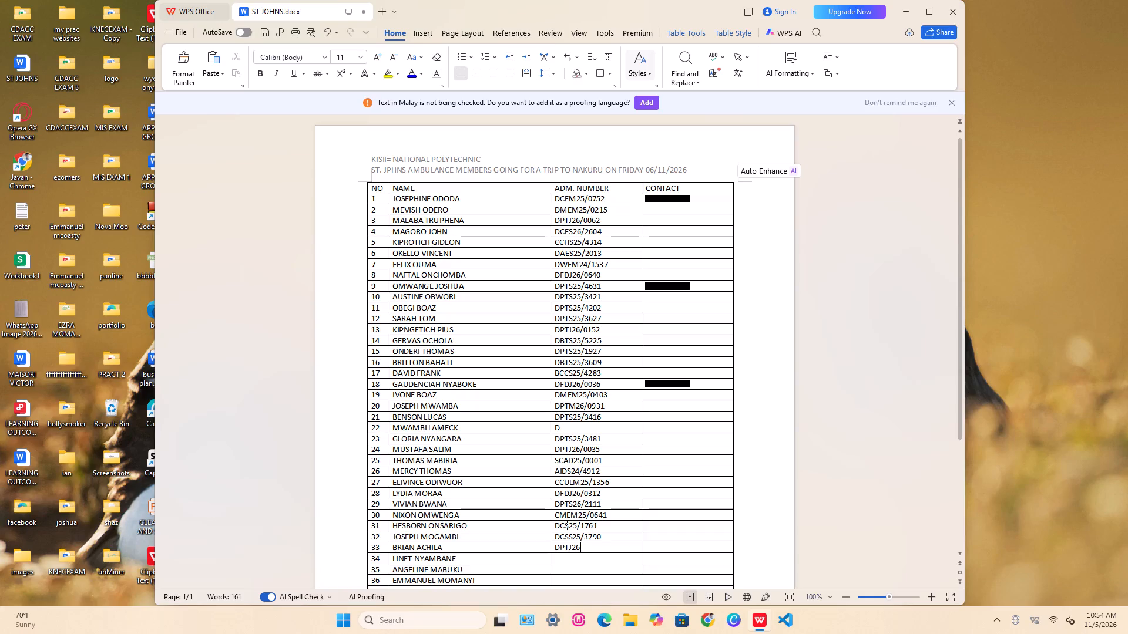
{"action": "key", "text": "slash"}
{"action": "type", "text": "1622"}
Enter the admission number for the member in row 34 of the trip list, correcting its course prefix.
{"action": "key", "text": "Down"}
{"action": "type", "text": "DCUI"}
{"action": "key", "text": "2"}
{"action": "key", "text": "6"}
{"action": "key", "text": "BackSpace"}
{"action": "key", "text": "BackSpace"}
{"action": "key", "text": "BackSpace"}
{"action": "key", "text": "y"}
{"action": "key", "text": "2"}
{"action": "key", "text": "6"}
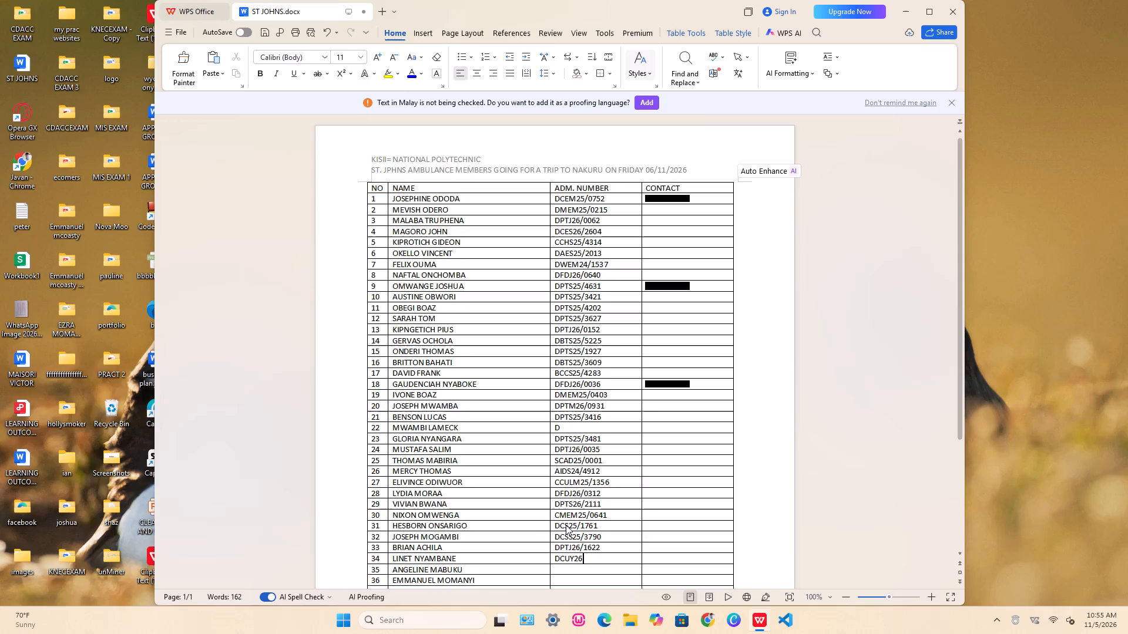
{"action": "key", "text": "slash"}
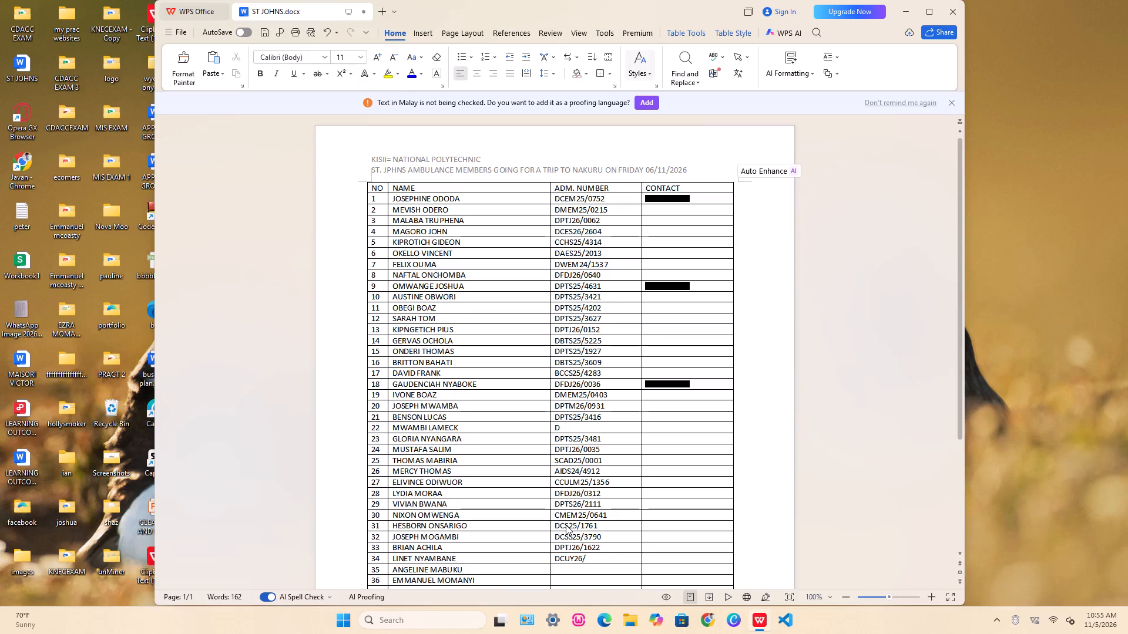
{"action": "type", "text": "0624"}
Enter the admission number for the member in row 35 of the trip list.
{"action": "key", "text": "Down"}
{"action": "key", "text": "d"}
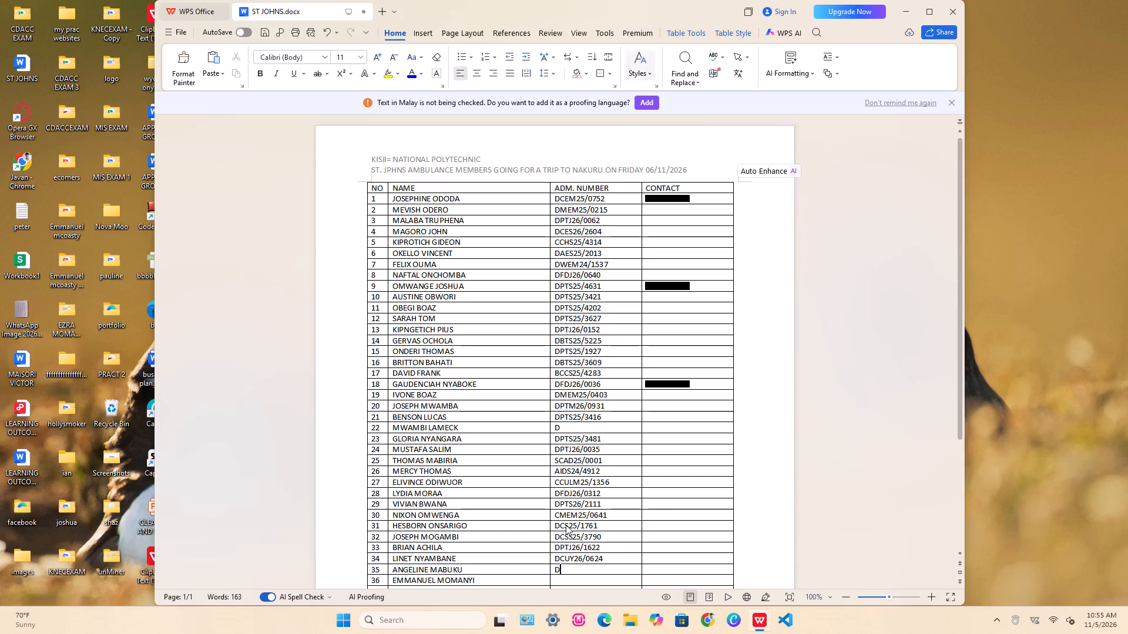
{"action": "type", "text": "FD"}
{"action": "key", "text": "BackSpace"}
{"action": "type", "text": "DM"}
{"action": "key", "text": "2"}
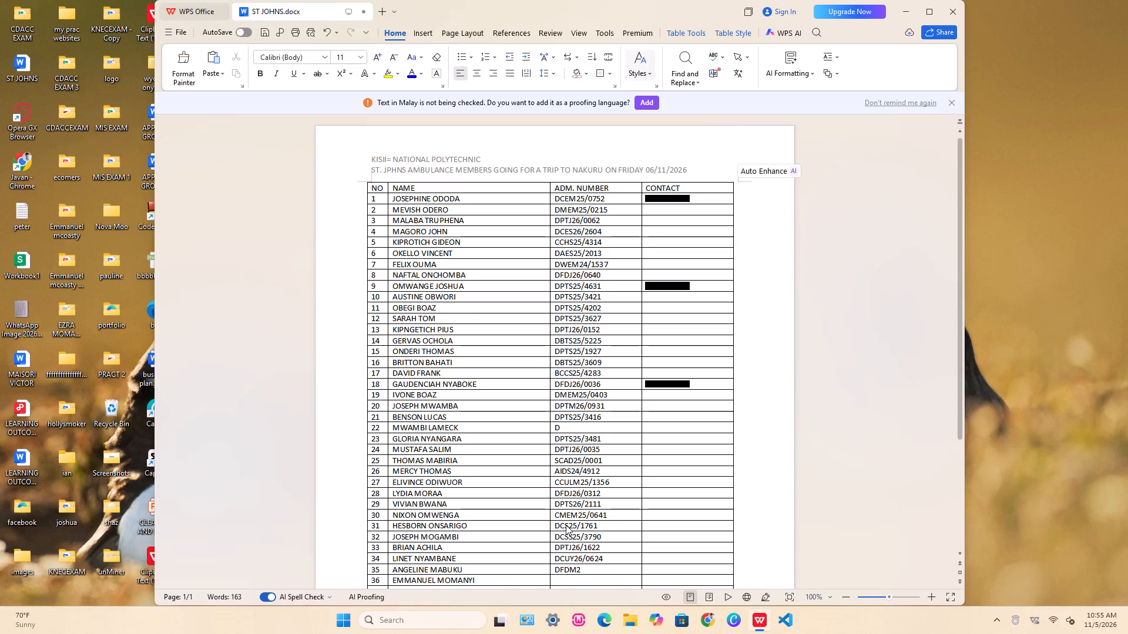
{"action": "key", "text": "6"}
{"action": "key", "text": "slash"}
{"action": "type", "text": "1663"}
Enter the admission number for the member in row 36 of the trip list.
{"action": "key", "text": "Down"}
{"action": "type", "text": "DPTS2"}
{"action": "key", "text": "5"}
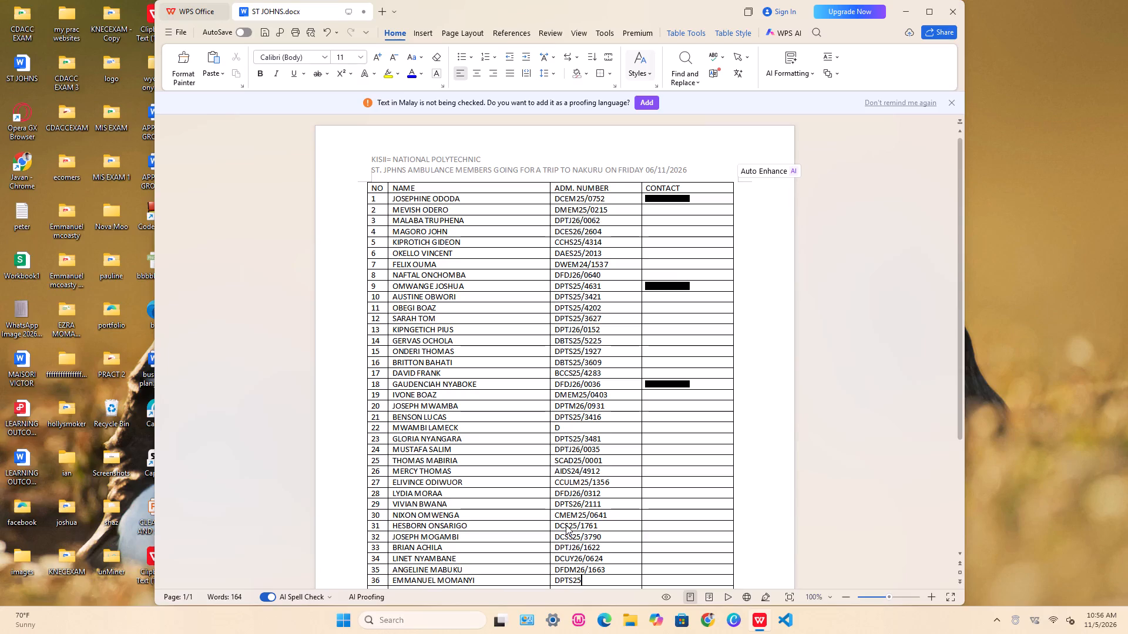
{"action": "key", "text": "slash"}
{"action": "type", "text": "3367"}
Enter the admission number for the member in row 37 of the trip list.
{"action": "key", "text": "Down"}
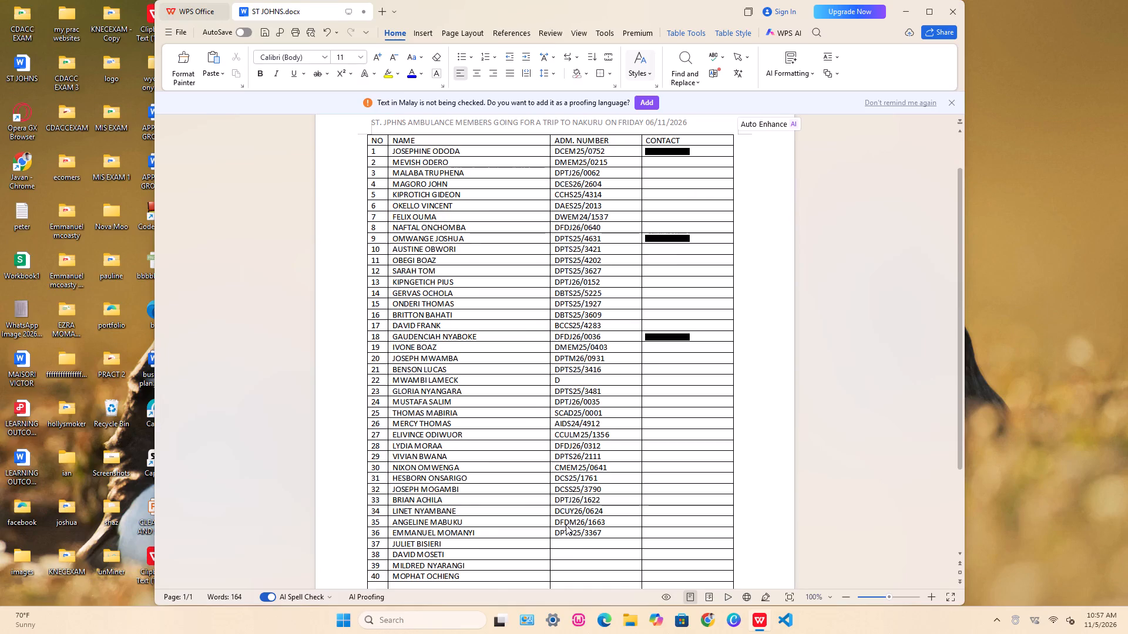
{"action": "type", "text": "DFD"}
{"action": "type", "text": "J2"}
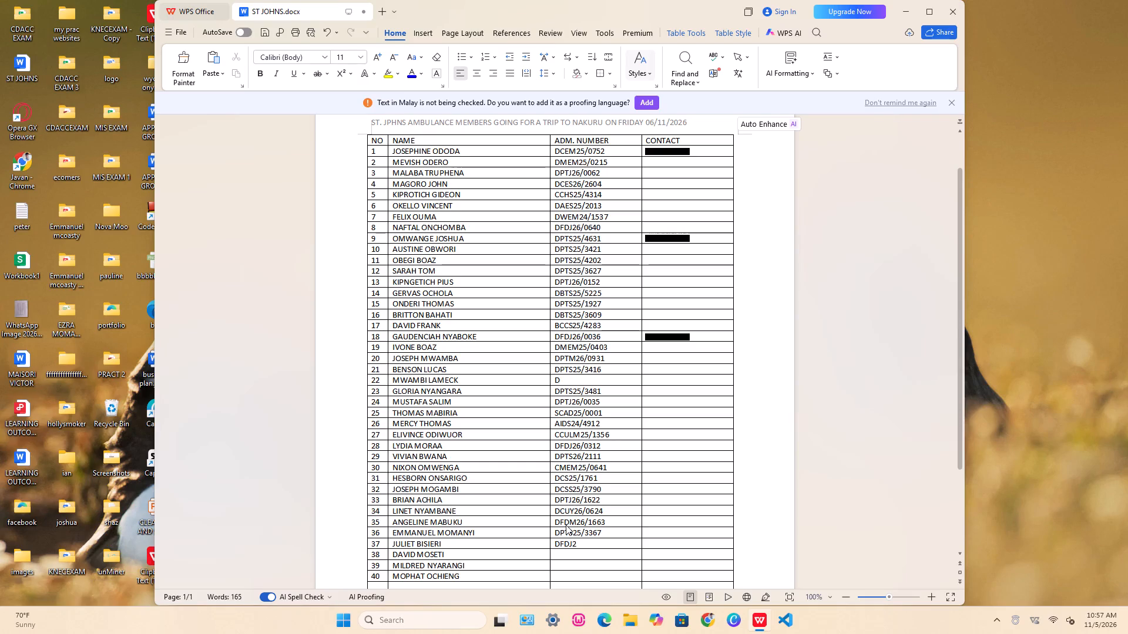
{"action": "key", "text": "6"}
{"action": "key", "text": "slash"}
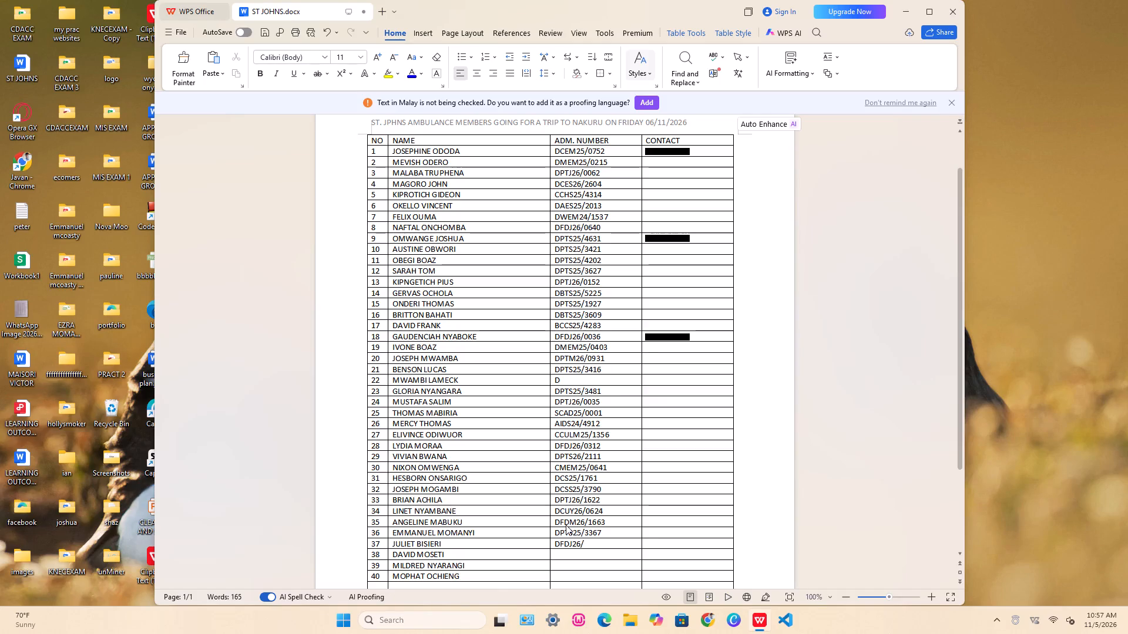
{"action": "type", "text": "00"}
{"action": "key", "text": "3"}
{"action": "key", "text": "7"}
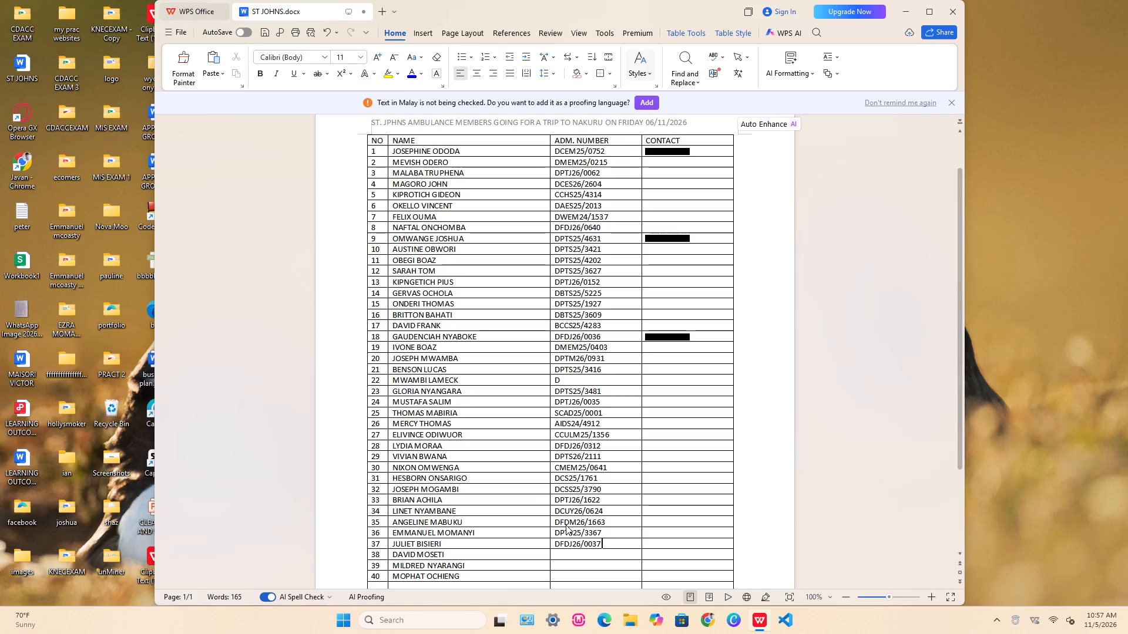
Enter the admission number for the member in row 38 of the trip list.
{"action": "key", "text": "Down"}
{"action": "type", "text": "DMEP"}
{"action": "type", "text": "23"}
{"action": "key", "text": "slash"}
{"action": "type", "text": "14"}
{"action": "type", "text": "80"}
Move to the empty admission number cell in row 39 of the trip list.
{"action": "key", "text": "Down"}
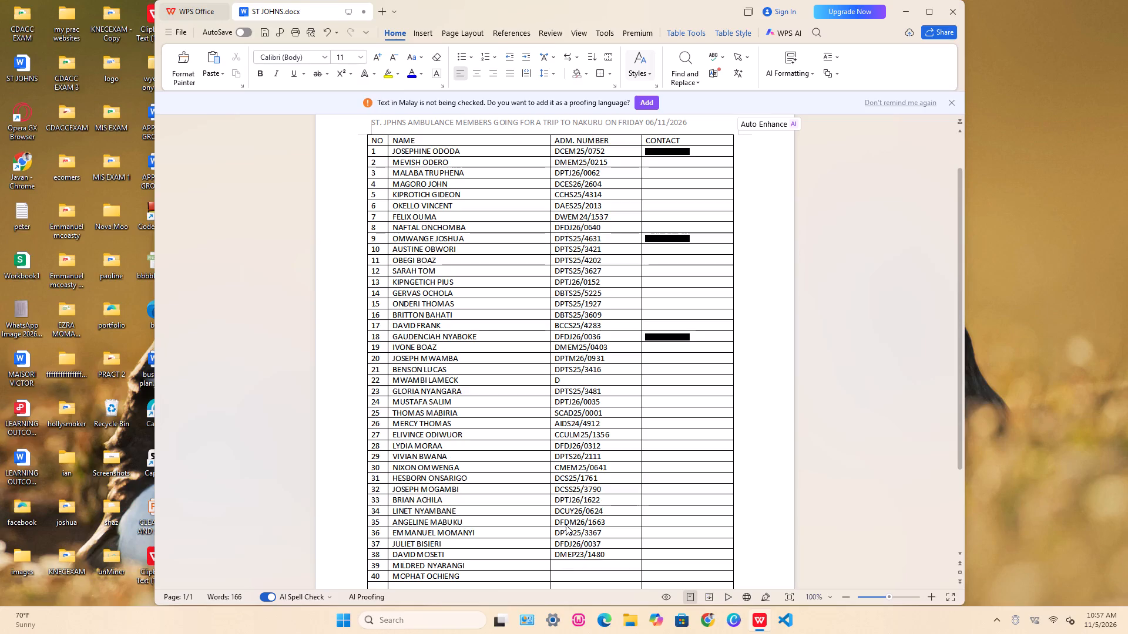
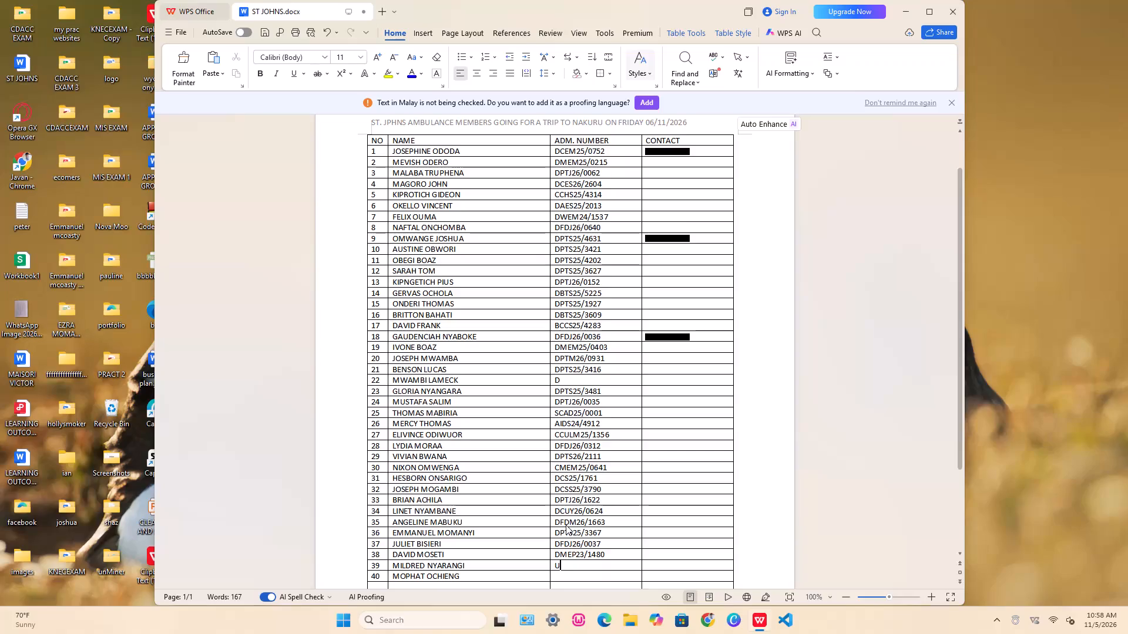
Enter the admission number for the member in row 39 of the trip list.
{"action": "key", "text": "d"}
{"action": "key", "text": "c"}
{"action": "key", "text": "h"}
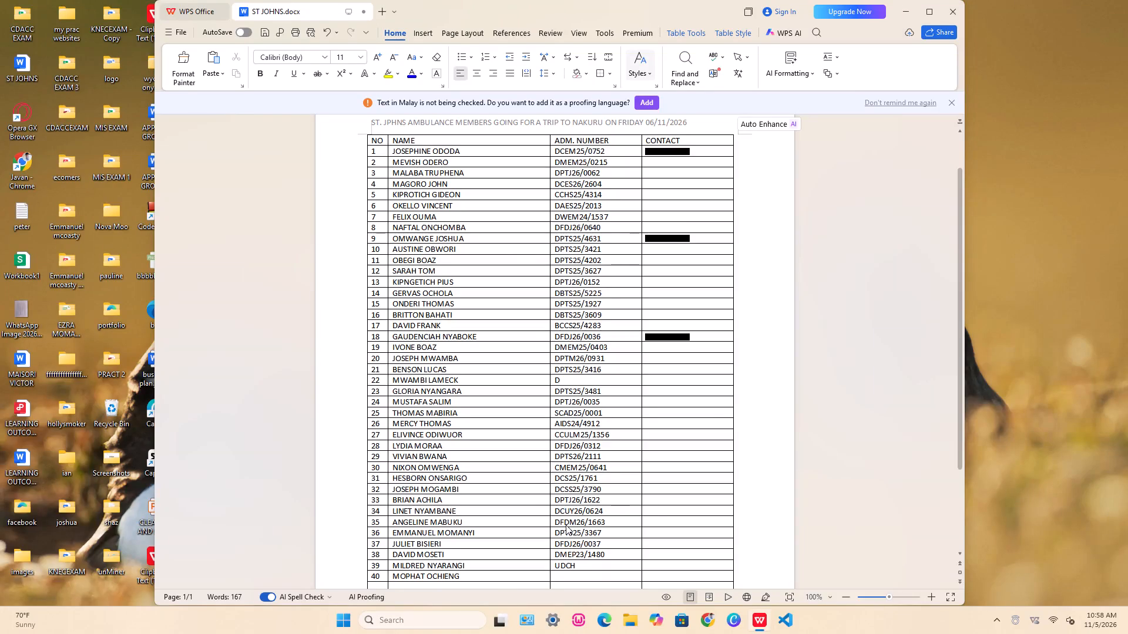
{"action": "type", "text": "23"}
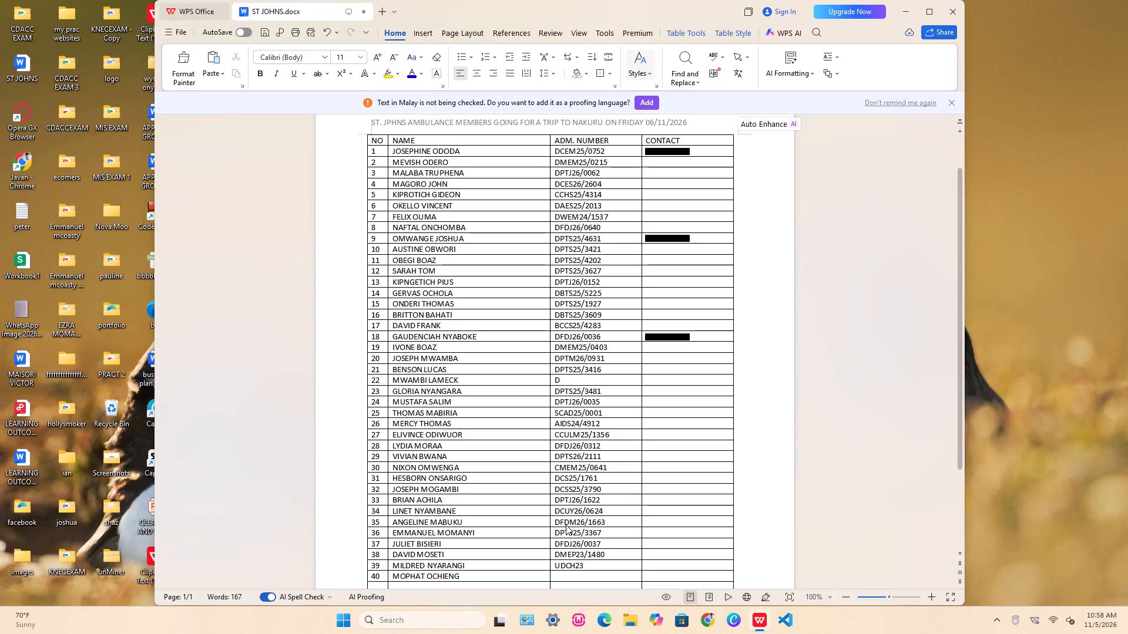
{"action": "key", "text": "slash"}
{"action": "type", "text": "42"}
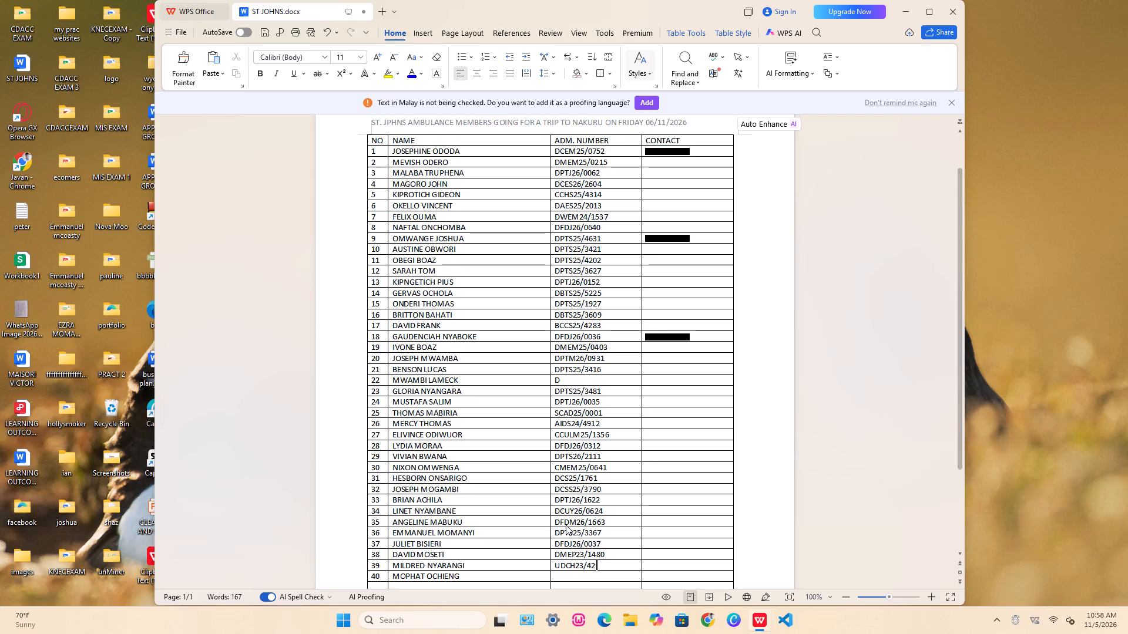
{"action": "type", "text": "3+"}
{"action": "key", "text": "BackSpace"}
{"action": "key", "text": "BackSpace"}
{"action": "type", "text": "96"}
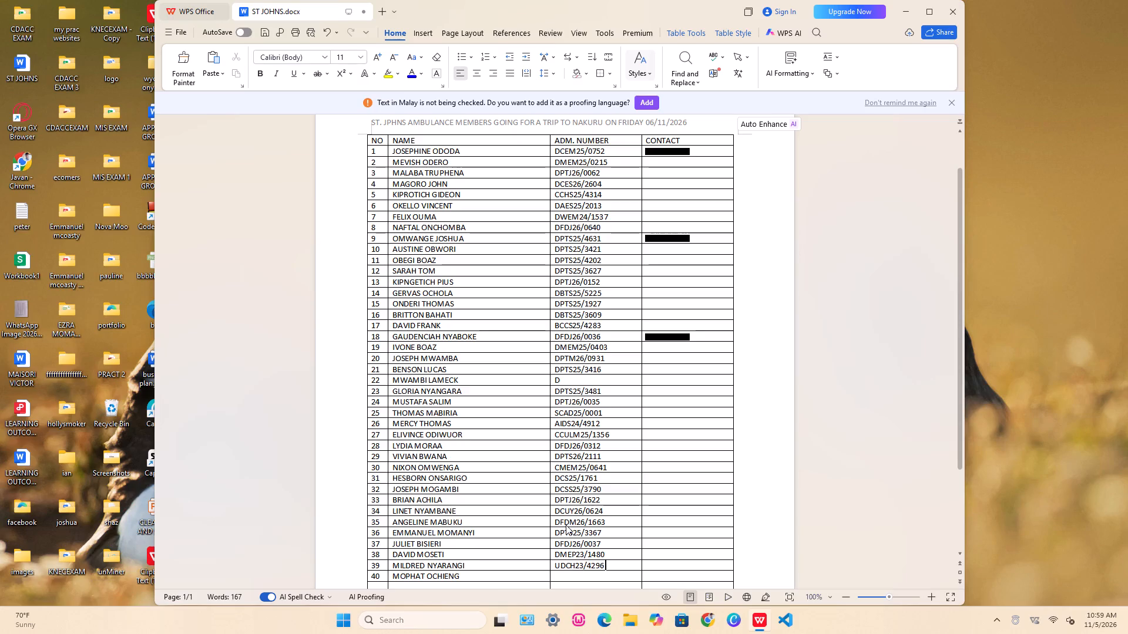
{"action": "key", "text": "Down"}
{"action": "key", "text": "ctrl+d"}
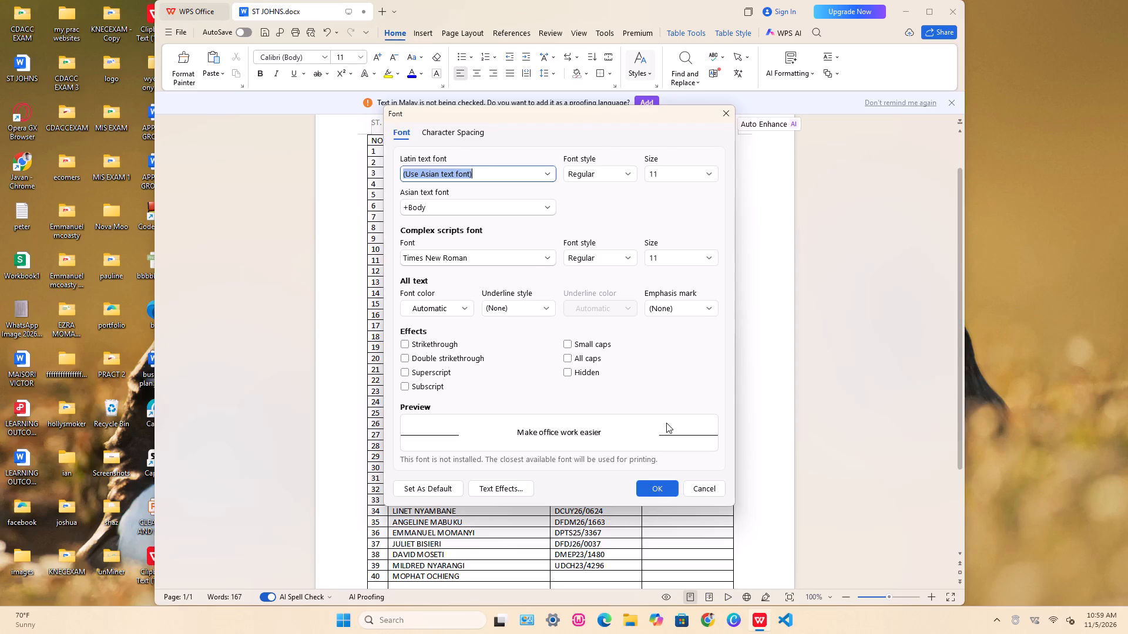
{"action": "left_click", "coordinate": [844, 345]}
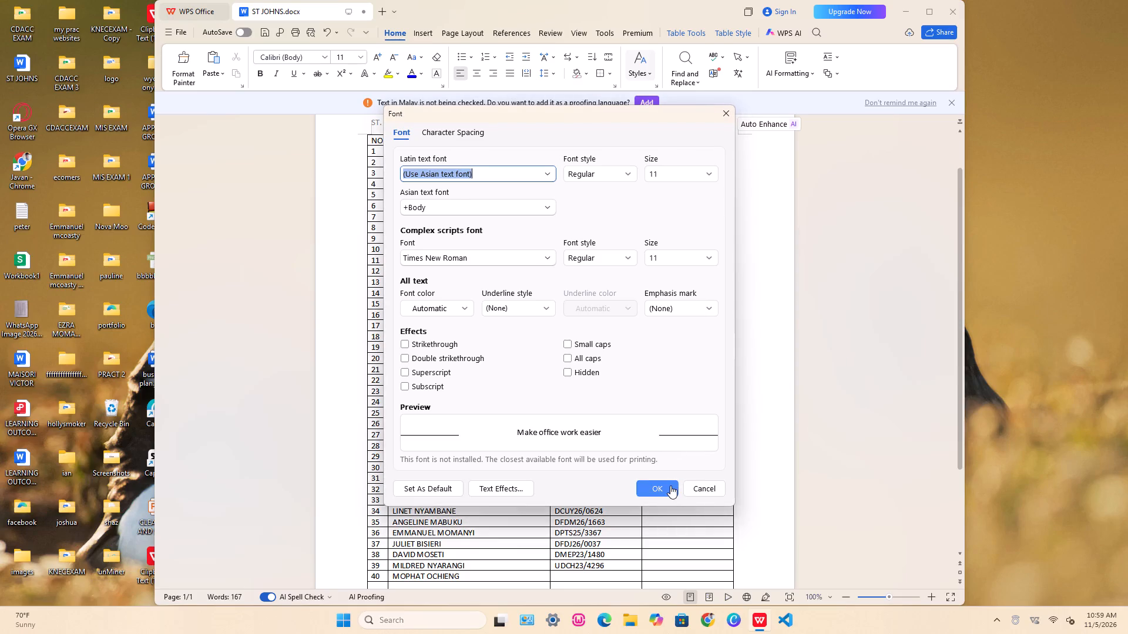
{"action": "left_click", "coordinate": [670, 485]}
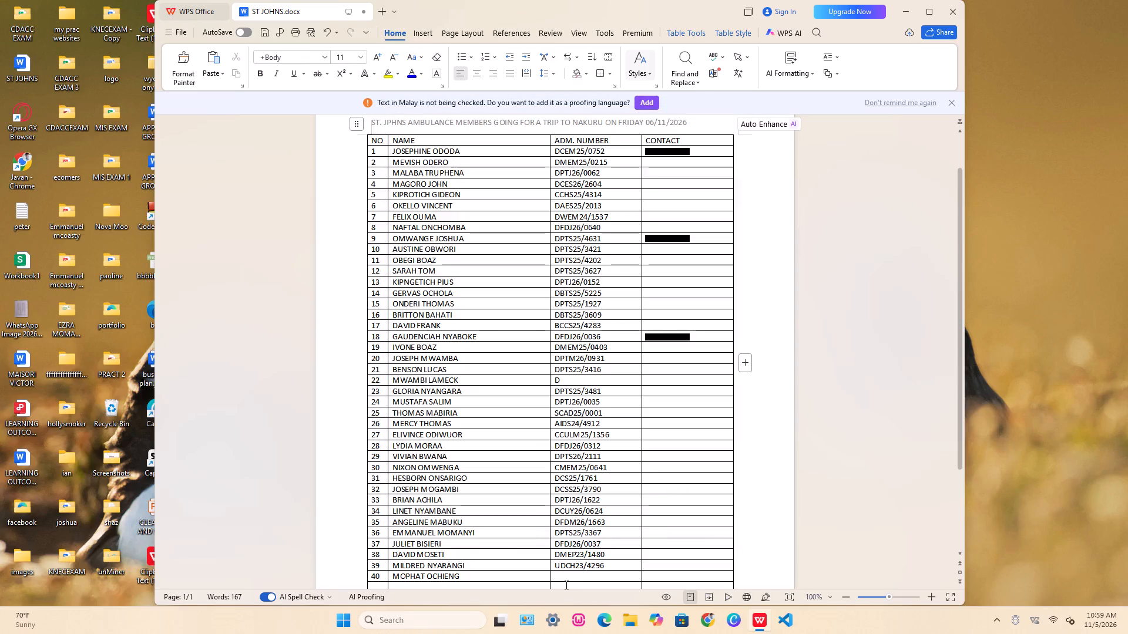
Save the trip list document.
{"action": "key", "text": "ctrl+s"}
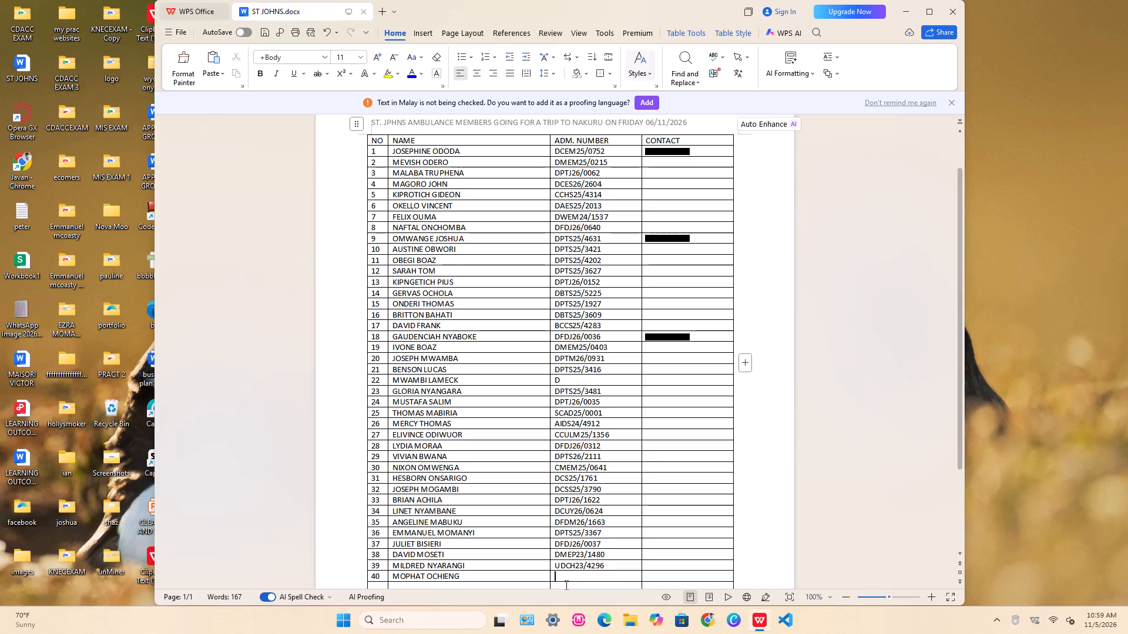
Complete the partially entered admission number for the member in row 22 of the trip list.
{"action": "scroll", "coordinate": [592, 569], "scroll_direction": "down", "scroll_amount": 1}
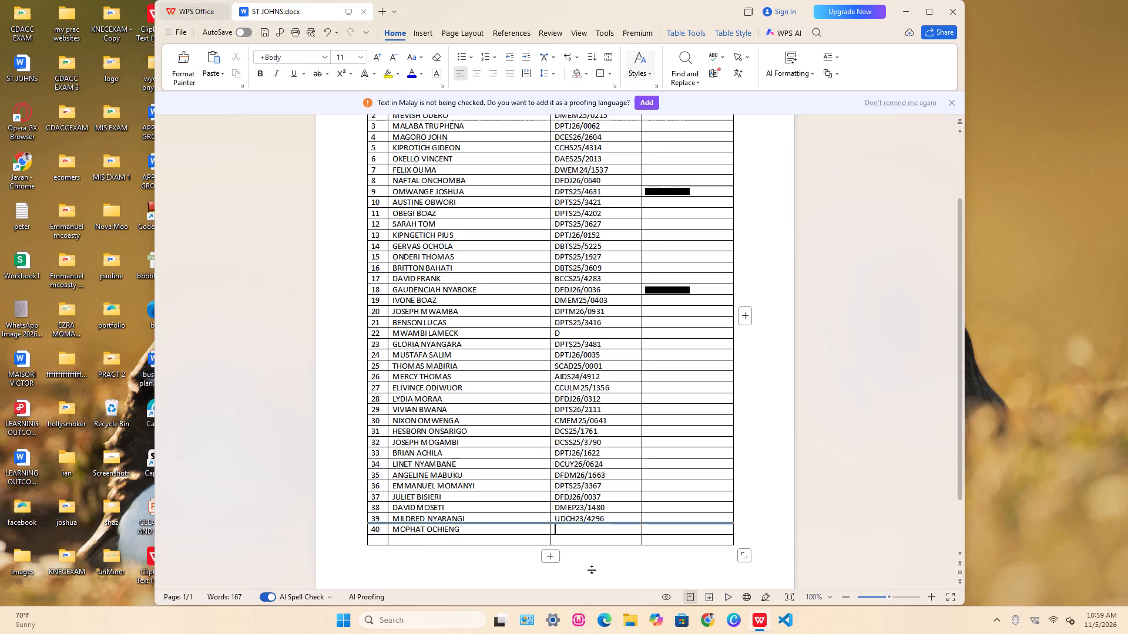
{"action": "left_click", "coordinate": [563, 333]}
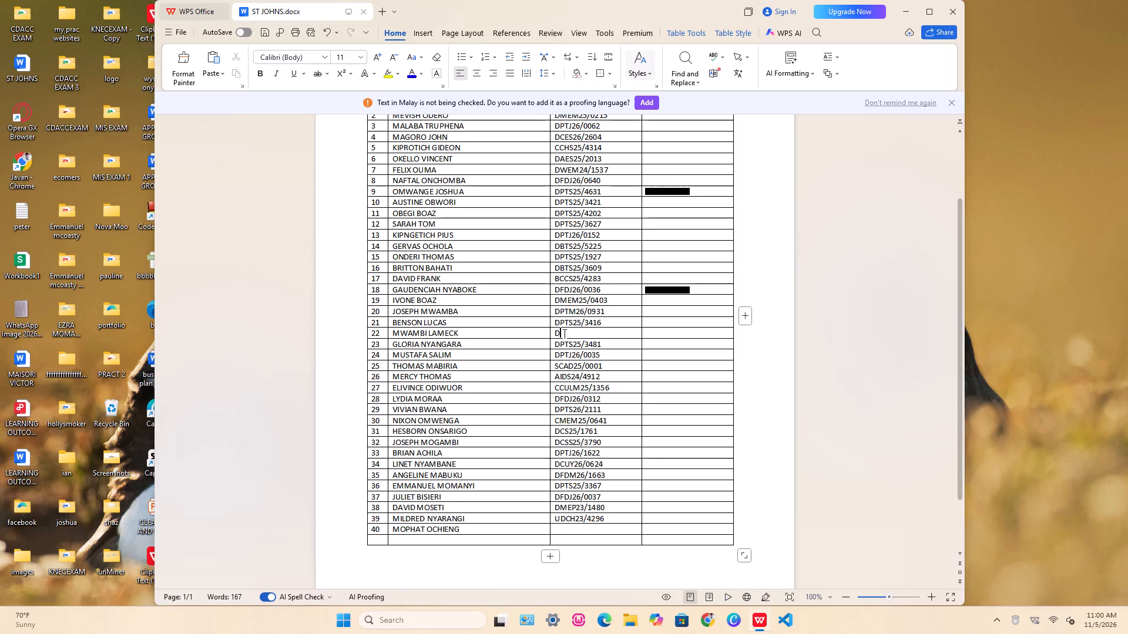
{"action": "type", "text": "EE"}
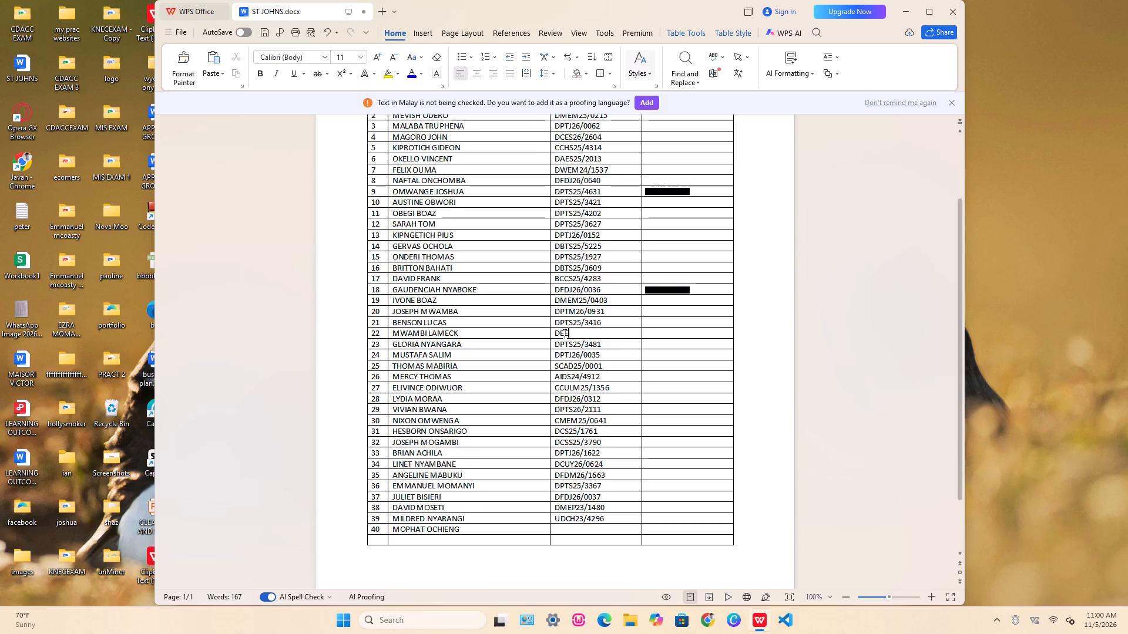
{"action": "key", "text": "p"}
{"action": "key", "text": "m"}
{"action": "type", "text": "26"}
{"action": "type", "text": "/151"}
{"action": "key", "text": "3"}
Enter the admission number for the member in row 40 of the trip list.
{"action": "left_click", "coordinate": [569, 533]}
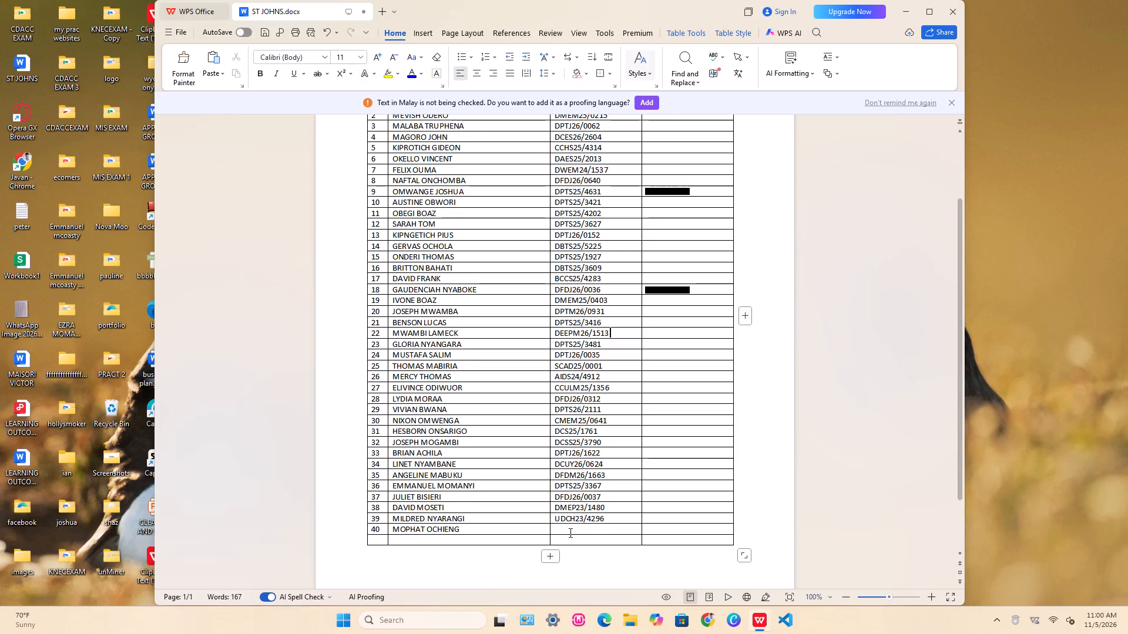
{"action": "left_click", "coordinate": [569, 531]}
{"action": "key", "text": "d"}
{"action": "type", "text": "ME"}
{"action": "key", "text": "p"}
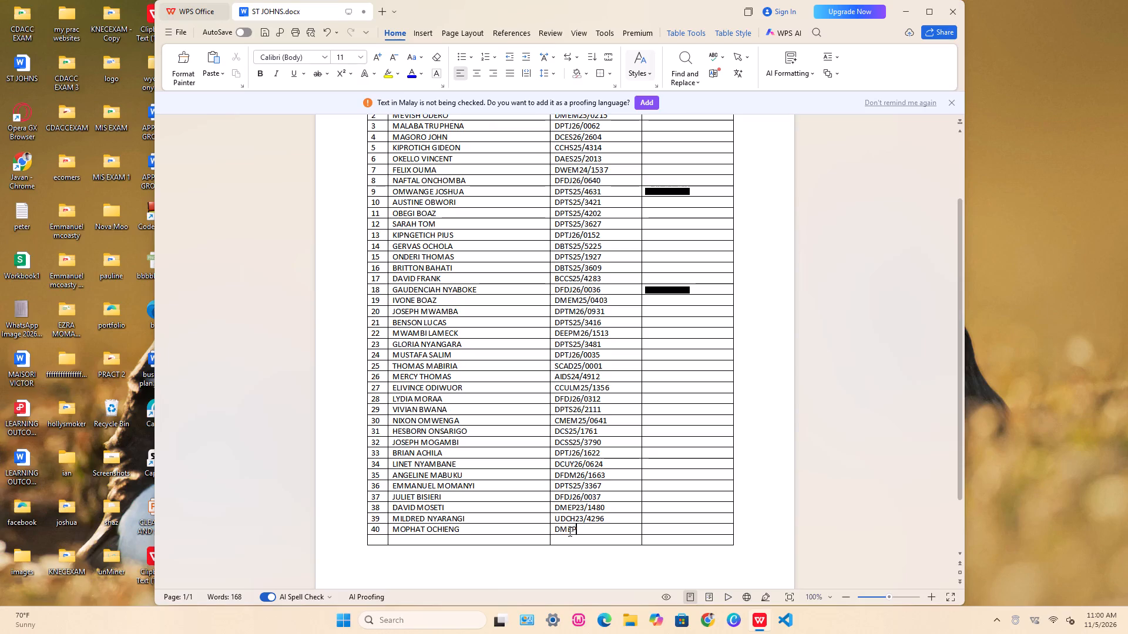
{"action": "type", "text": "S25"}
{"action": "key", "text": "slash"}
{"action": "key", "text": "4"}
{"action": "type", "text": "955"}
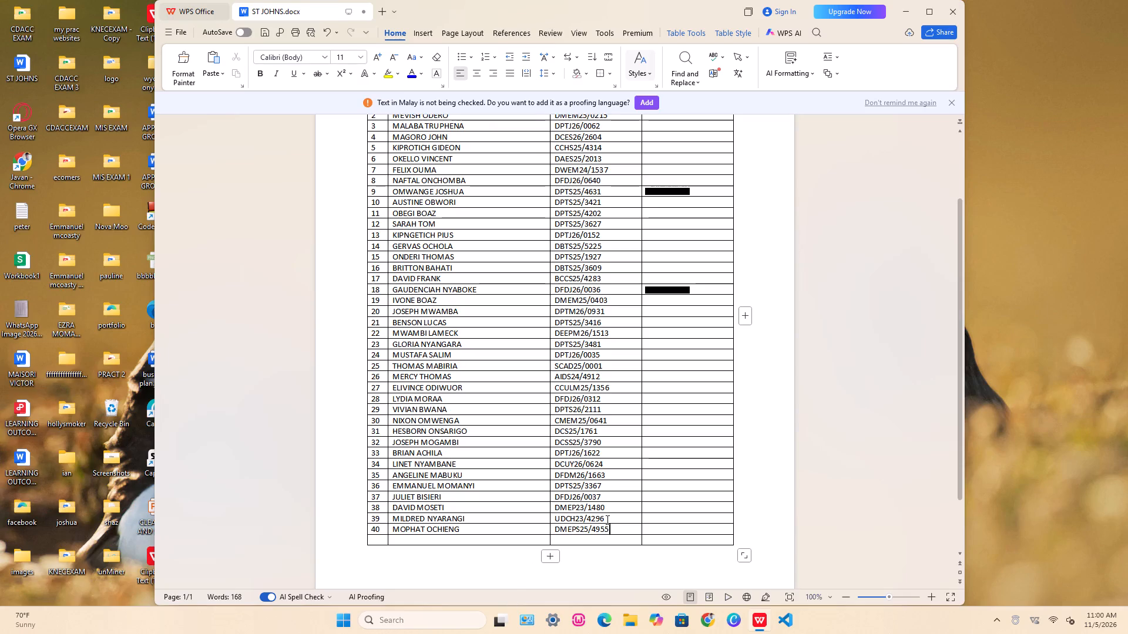
Correct the letter prefix of the admission number in row 39 to DCHS.
{"action": "left_click", "coordinate": [607, 519]}
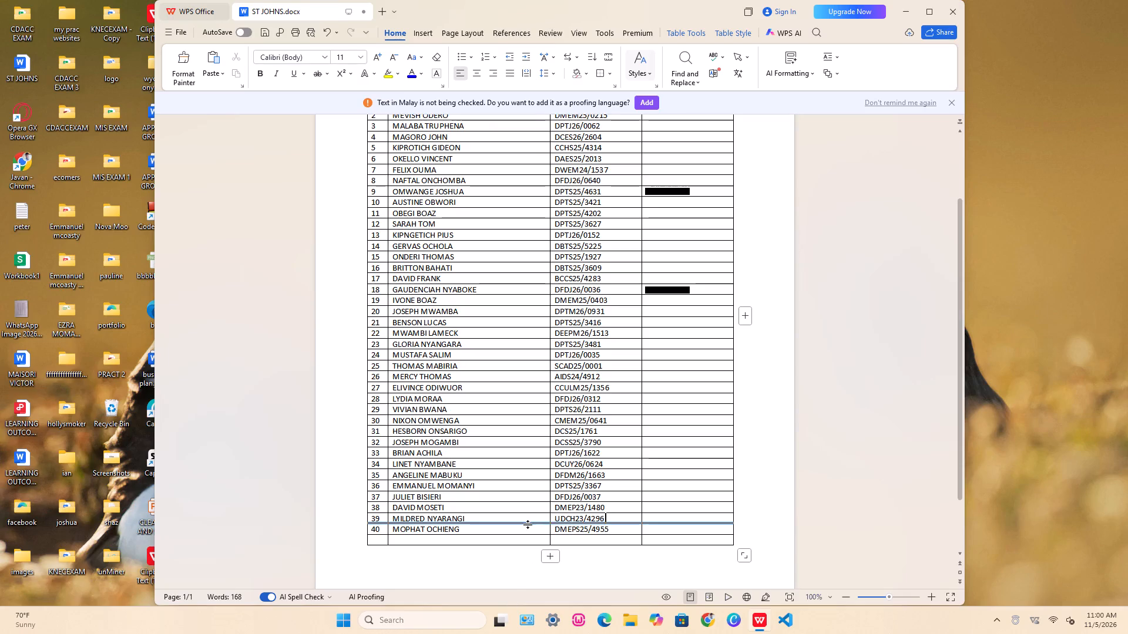
{"action": "left_click", "coordinate": [559, 518]}
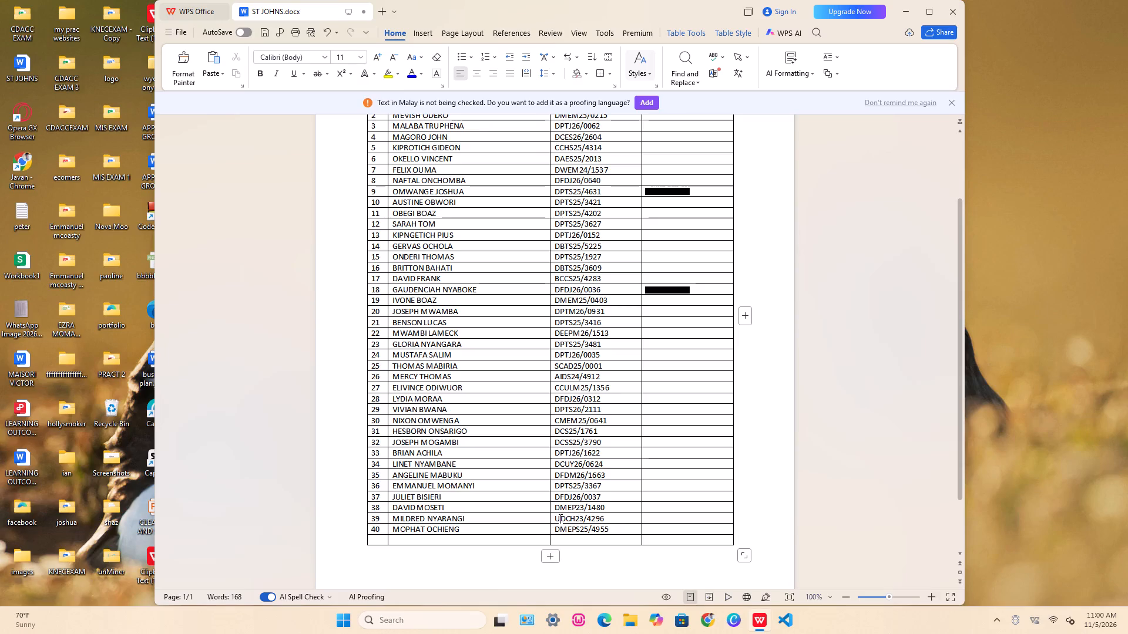
{"action": "key", "text": "BackSpace"}
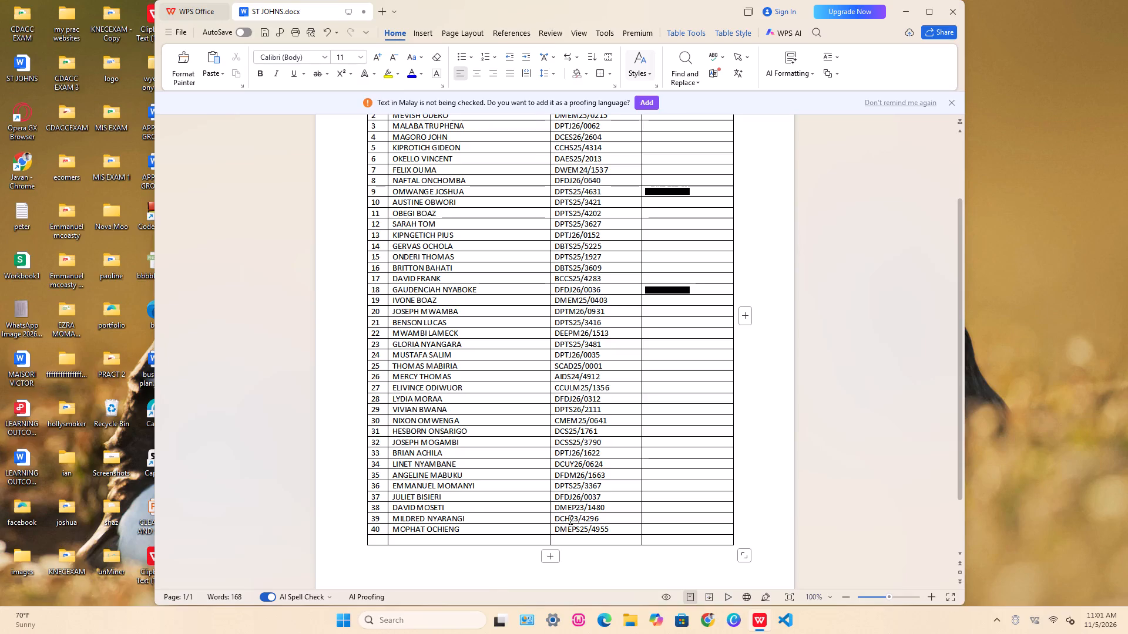
{"action": "left_click", "coordinate": [570, 520]}
{"action": "key", "text": "s"}
Save the trip list document with the corrected admission numbers.
{"action": "key", "text": "ctrl+s"}
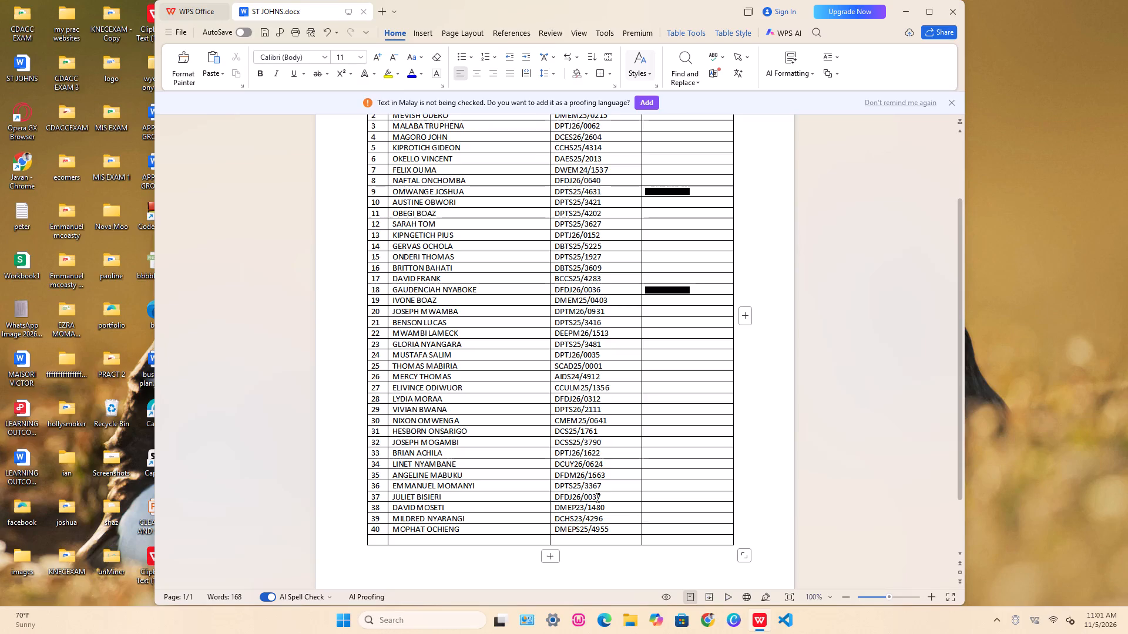
{"action": "key", "text": "ctrl+s"}
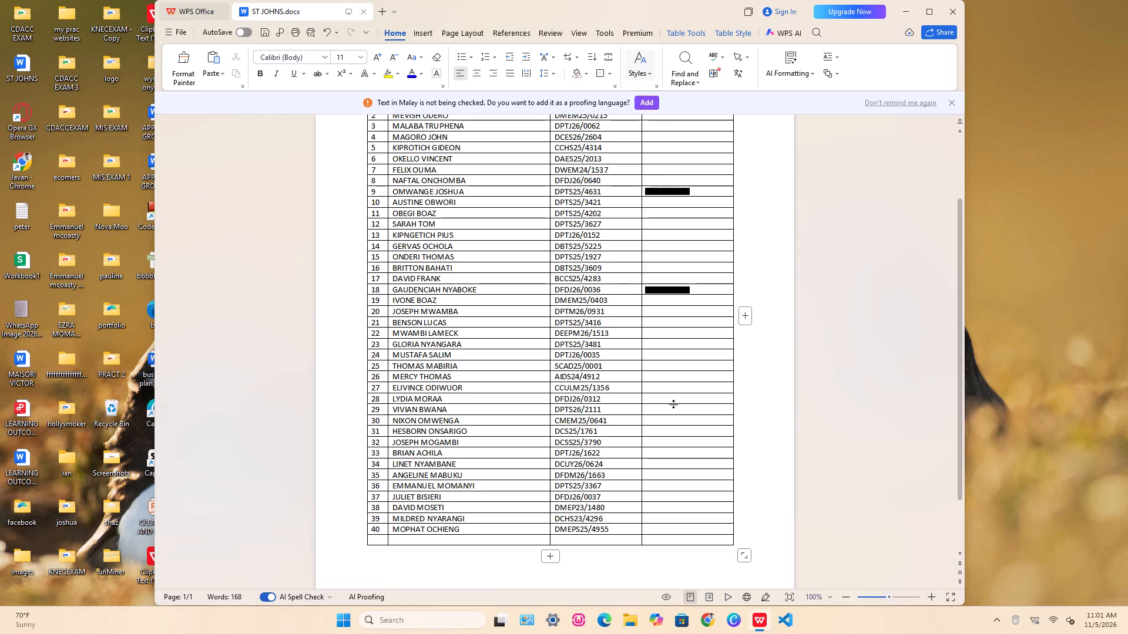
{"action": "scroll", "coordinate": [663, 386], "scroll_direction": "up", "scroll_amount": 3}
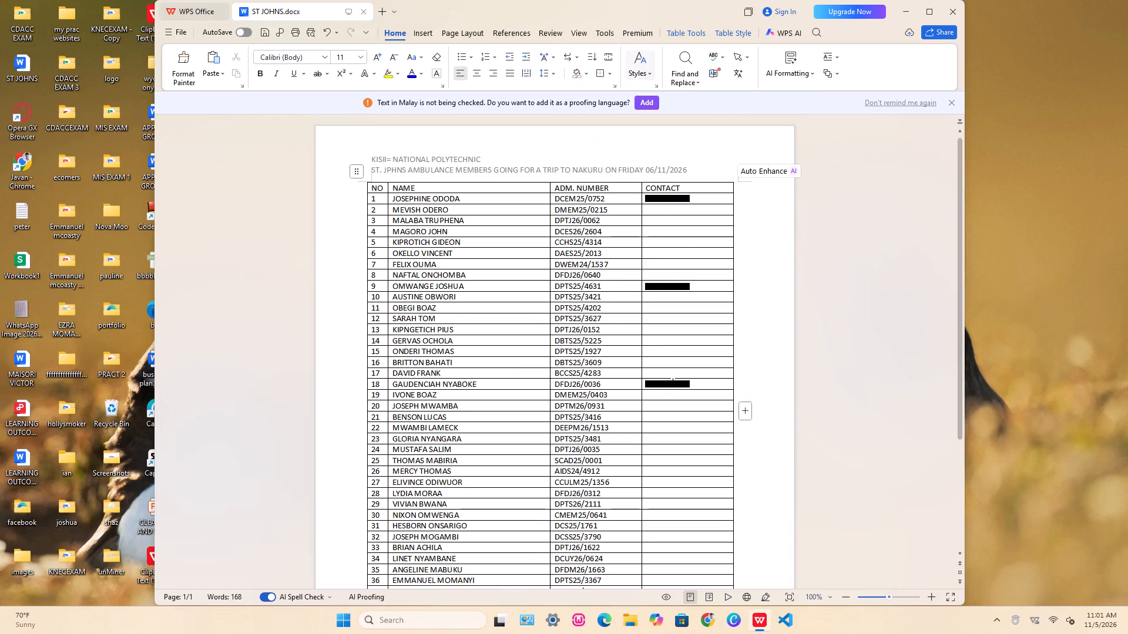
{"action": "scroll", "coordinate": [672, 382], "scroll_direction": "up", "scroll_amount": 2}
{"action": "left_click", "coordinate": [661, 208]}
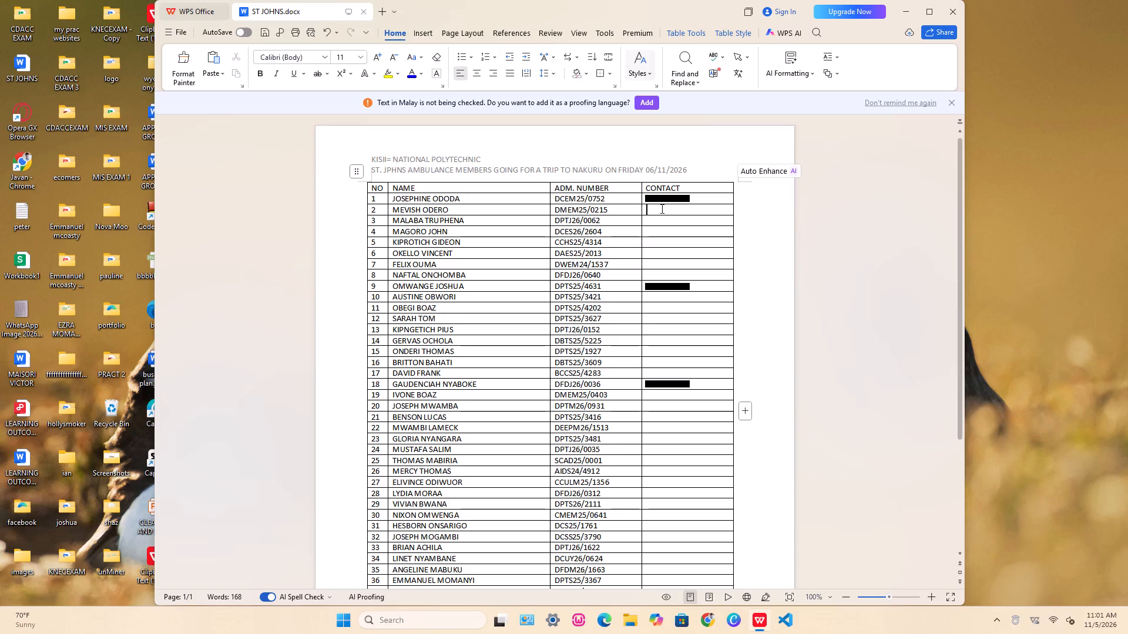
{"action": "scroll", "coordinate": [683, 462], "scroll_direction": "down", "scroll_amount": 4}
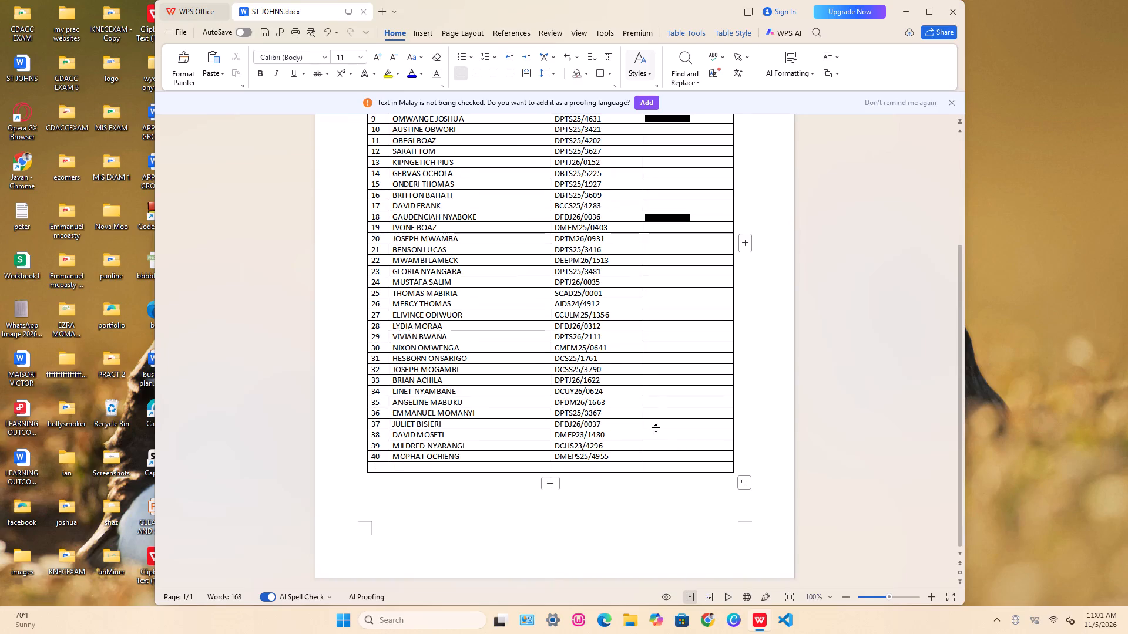
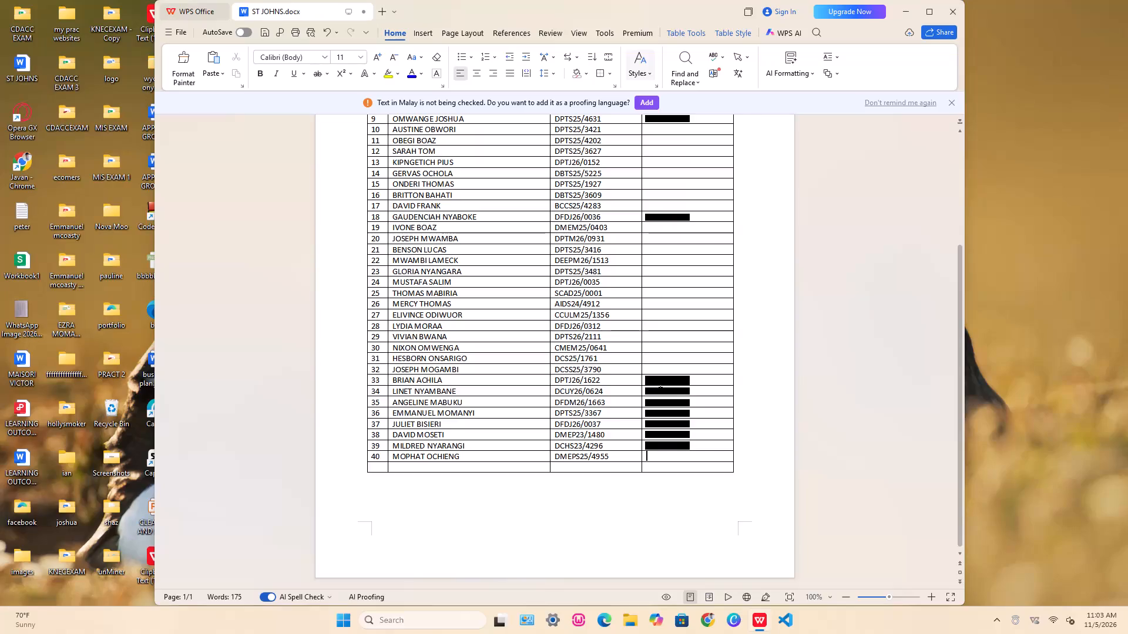
Save the trip list document.
{"action": "key", "text": "ctrl+s"}
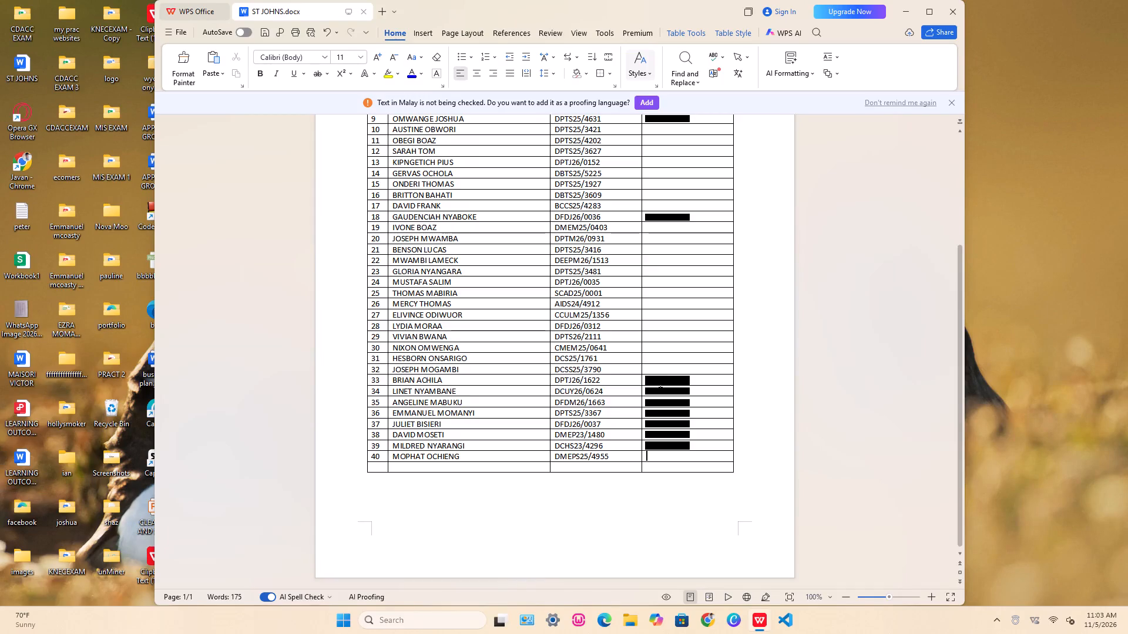
Enter the contact phone number for the member in row 40 of the trip list and save the document.
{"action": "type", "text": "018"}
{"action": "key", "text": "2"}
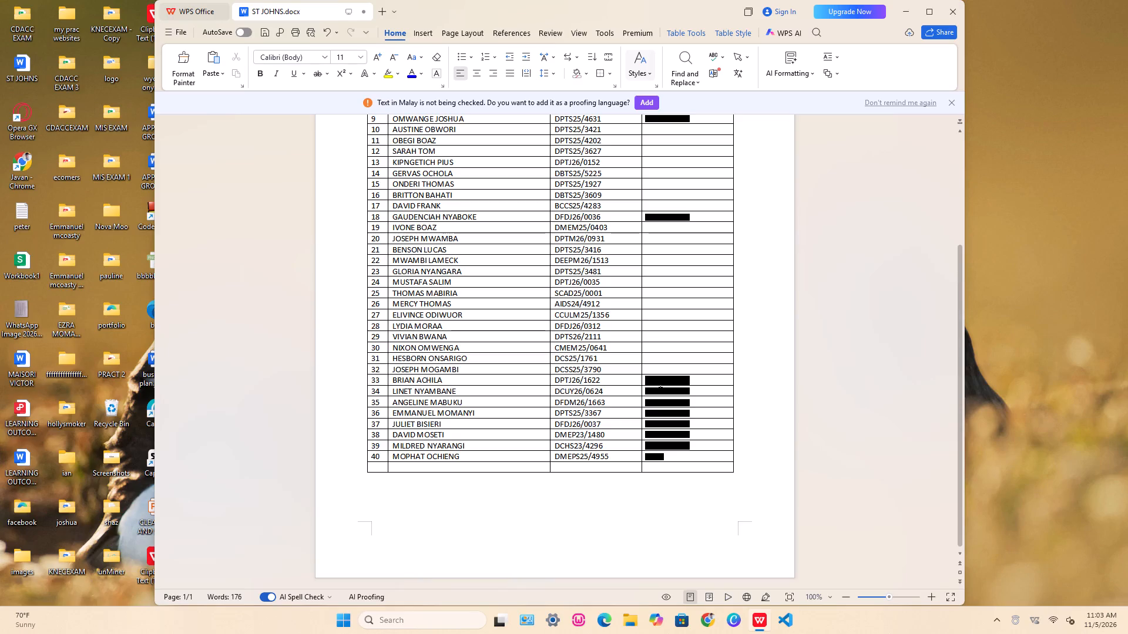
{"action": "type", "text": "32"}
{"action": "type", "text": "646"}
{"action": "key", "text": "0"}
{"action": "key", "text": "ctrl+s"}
Enter the contact phone number for the member in row 2 of the trip list.
{"action": "scroll", "coordinate": [587, 338], "scroll_direction": "up", "scroll_amount": 7}
{"action": "left_click", "coordinate": [670, 211]}
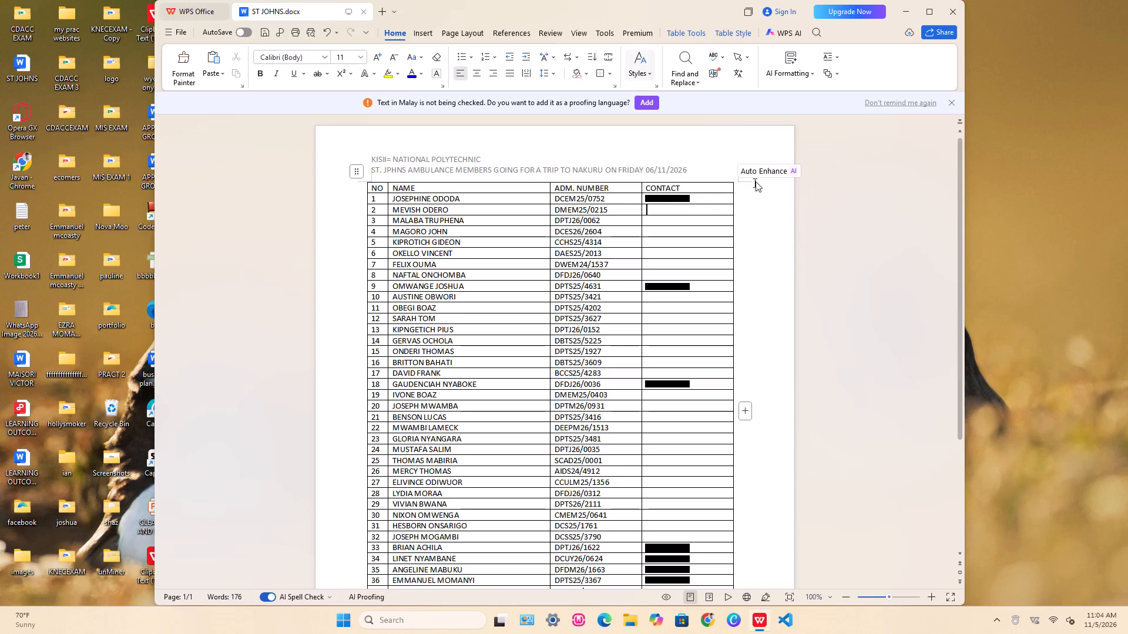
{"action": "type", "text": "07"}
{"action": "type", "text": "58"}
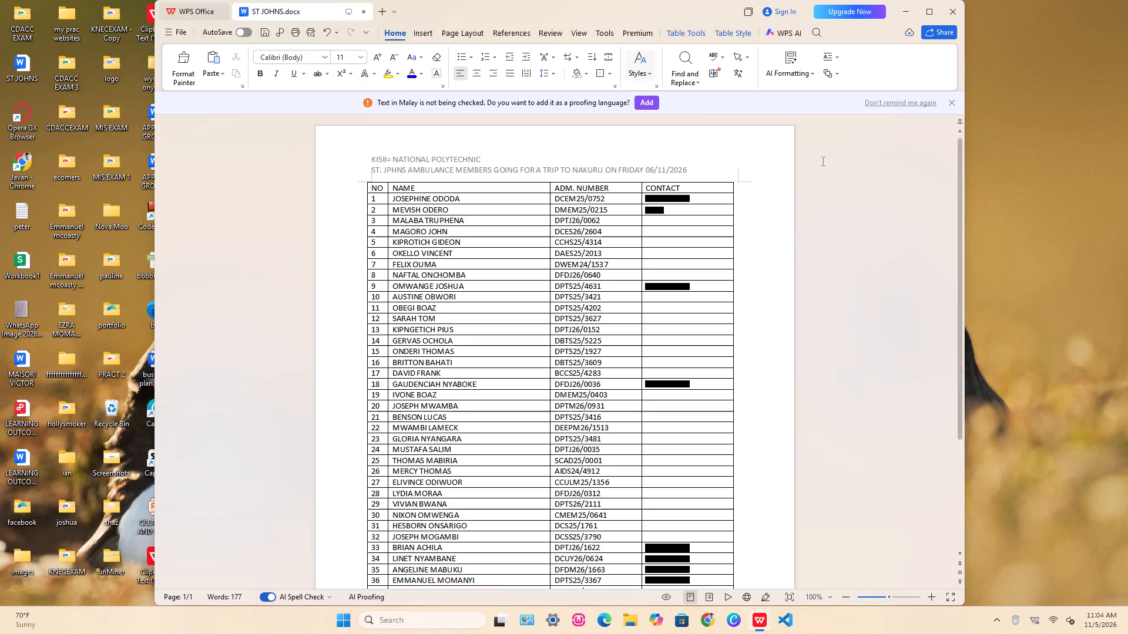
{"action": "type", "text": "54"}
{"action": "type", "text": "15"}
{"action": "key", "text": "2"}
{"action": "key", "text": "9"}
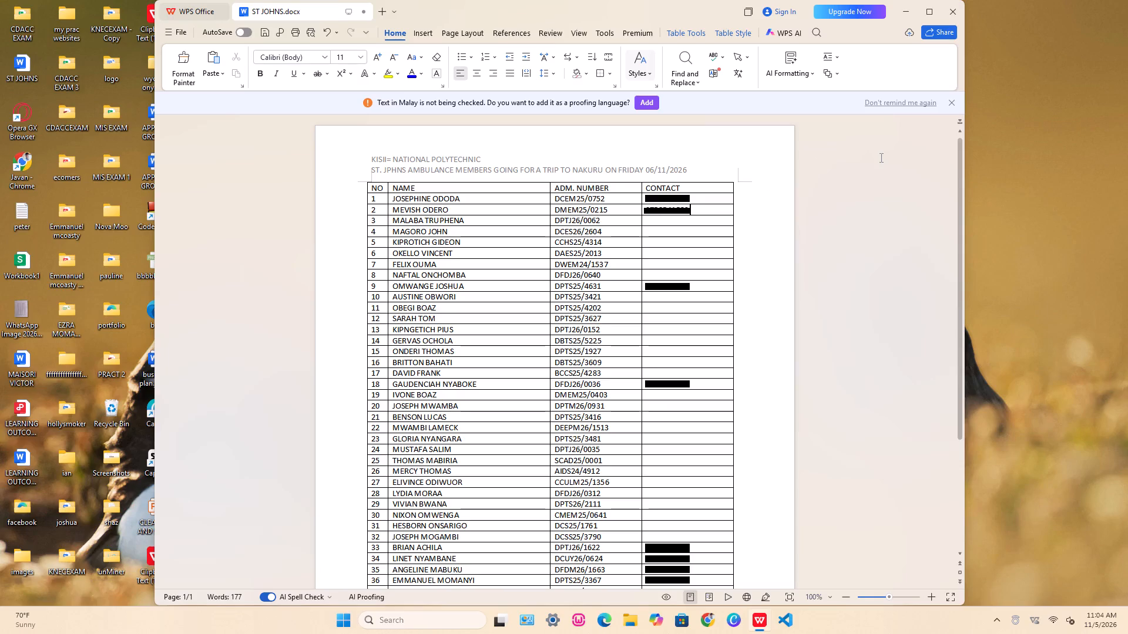
Enter the contact phone number for the member in row 3 of the trip list.
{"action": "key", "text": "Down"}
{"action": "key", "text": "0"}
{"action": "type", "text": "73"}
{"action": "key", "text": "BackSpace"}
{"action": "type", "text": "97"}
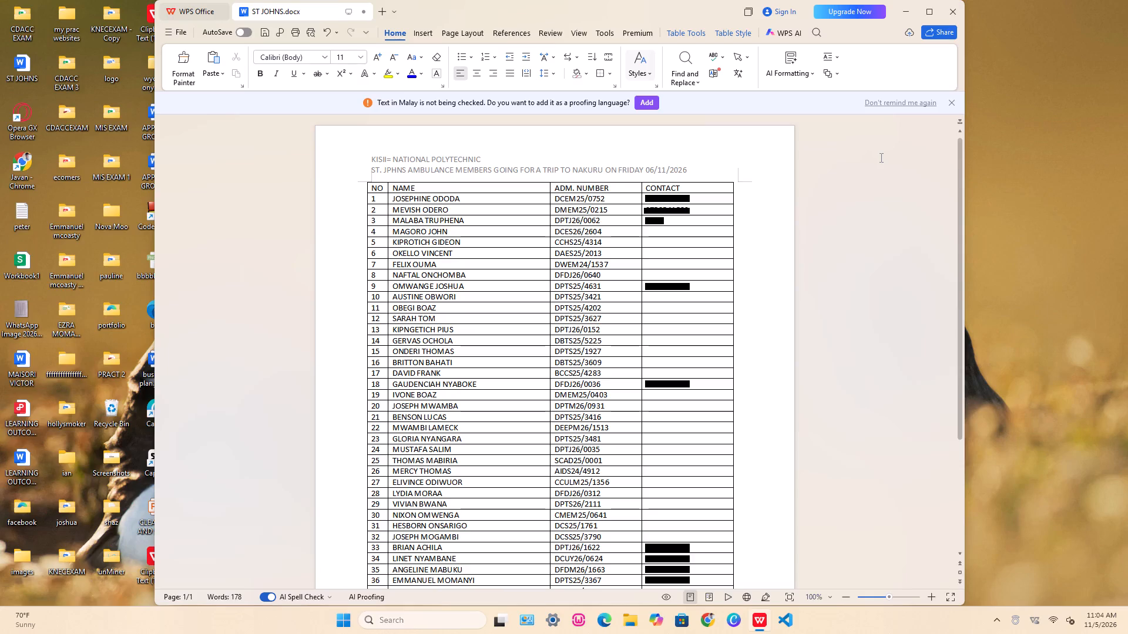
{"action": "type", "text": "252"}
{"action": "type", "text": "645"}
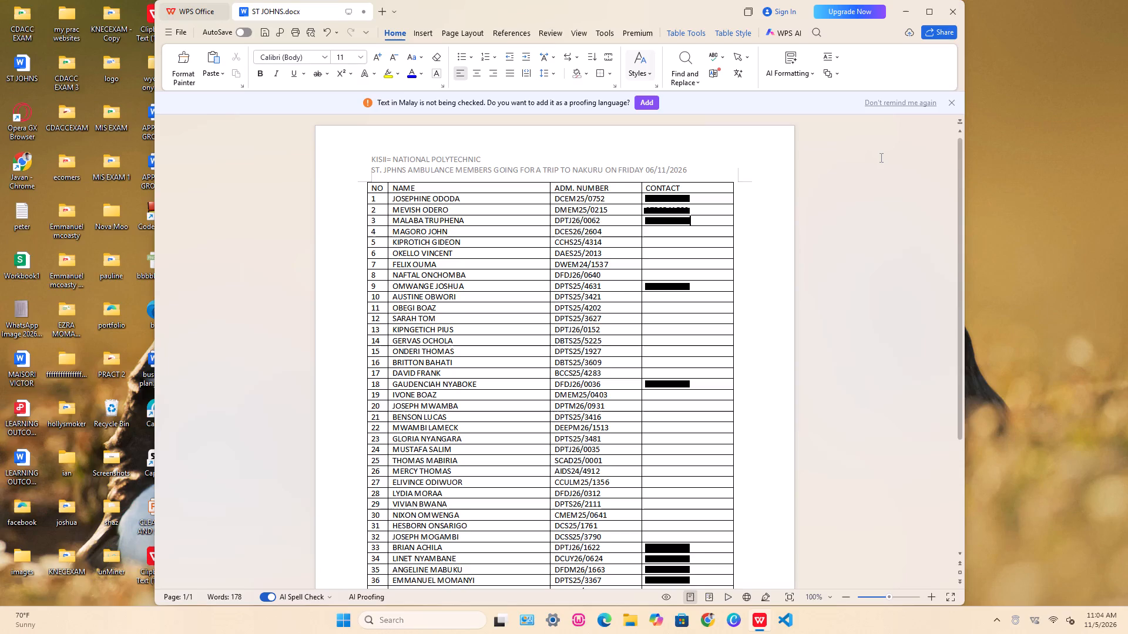
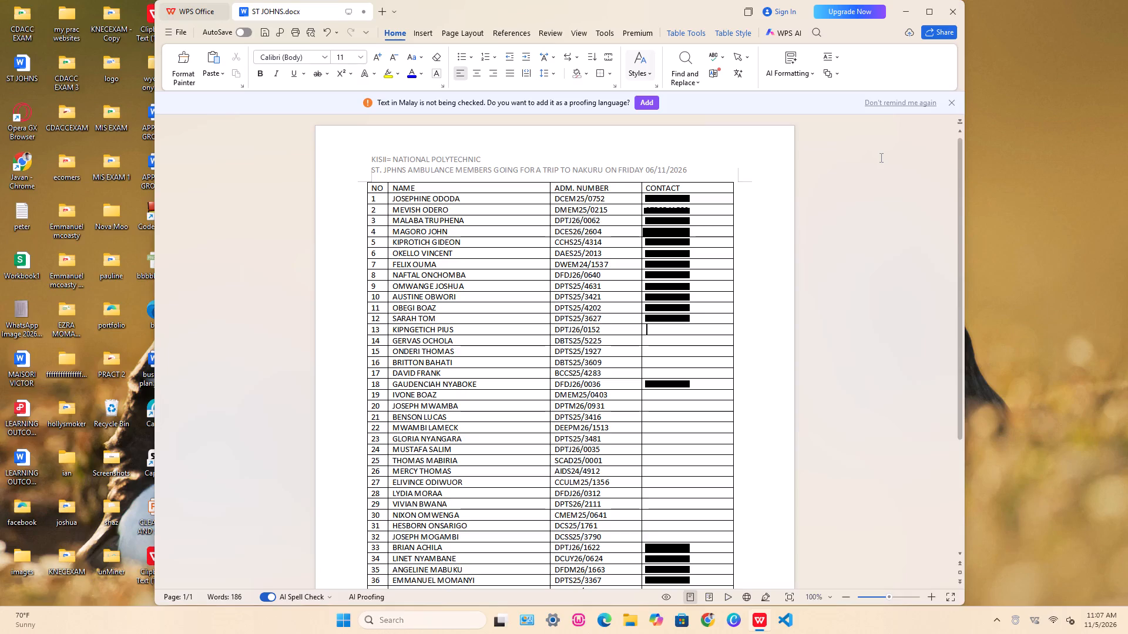
Enter the contact phone number for the member in row 13 of the trip list.
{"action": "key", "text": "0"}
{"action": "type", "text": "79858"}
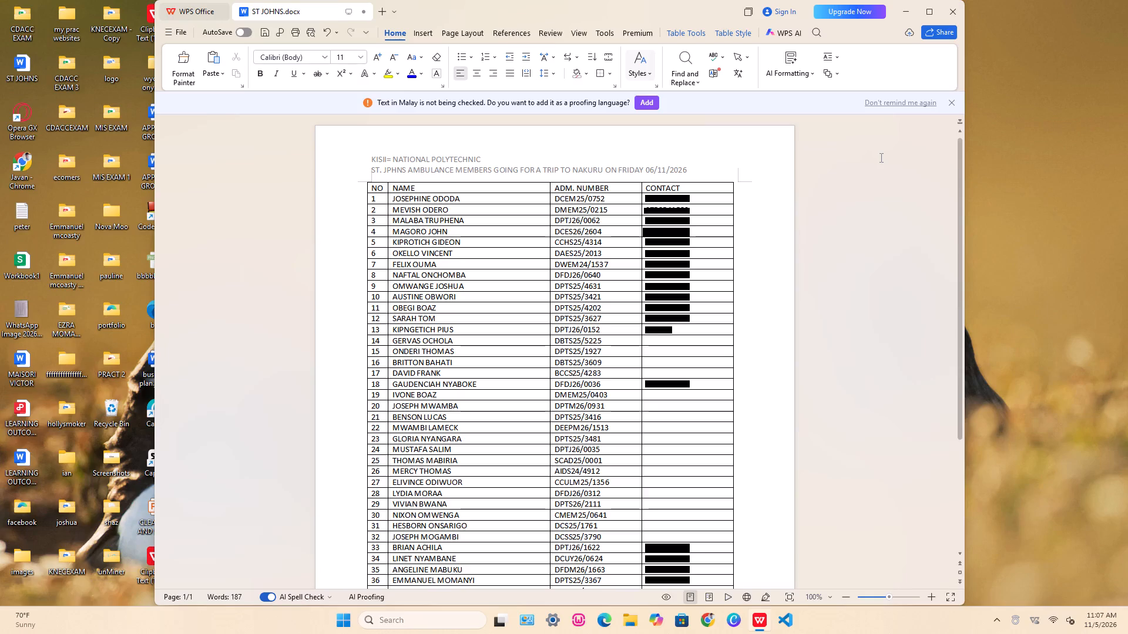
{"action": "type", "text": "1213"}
Enter the contact phone number for the member in row 14 of the trip list.
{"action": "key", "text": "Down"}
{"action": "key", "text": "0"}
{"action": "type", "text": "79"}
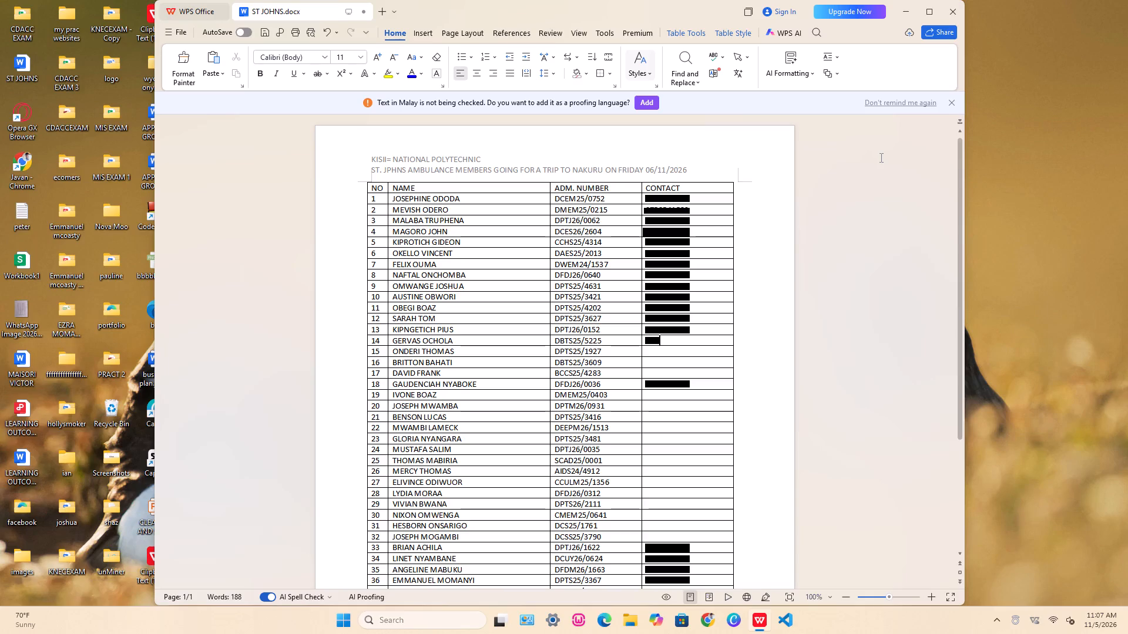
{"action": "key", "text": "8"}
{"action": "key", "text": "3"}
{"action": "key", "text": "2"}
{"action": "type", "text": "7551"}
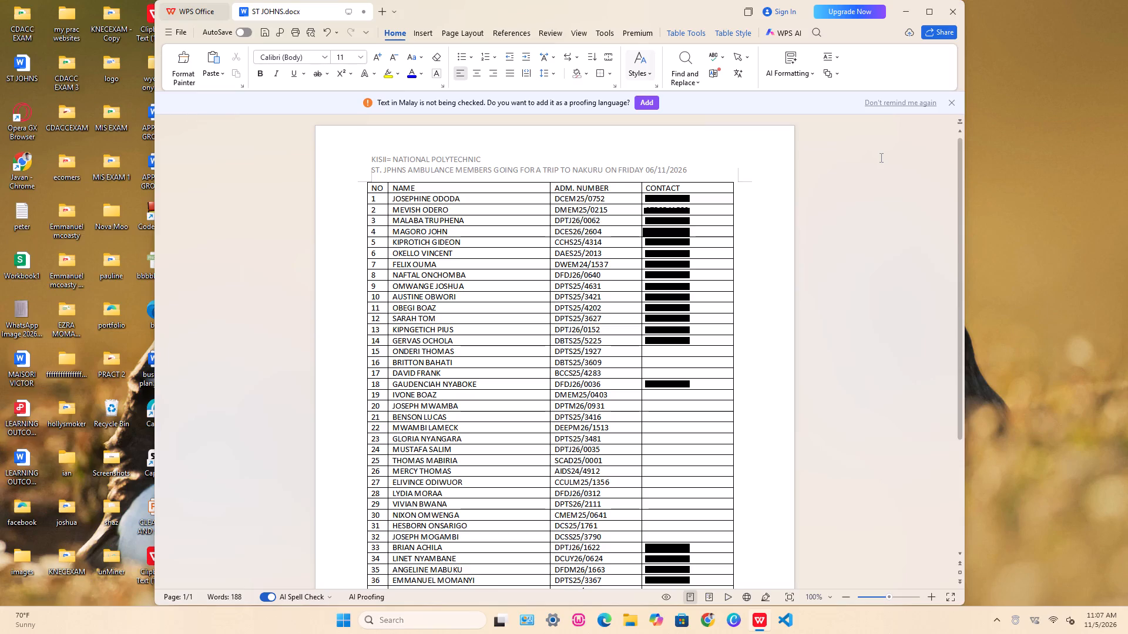
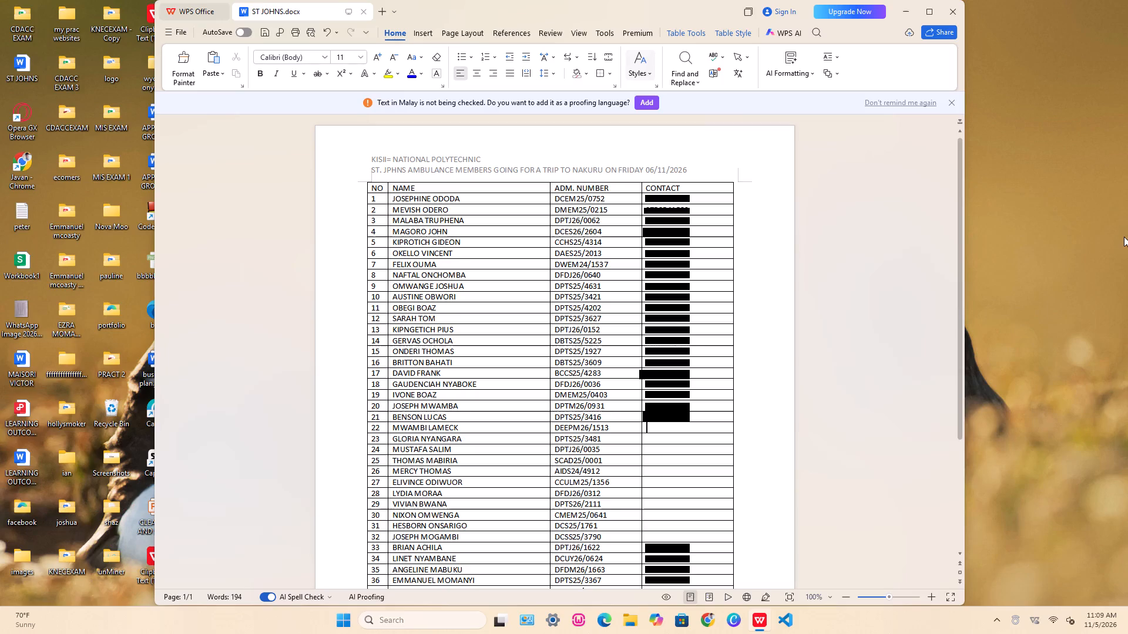
Enter the contact phone number for the member in row 22 of the trip list.
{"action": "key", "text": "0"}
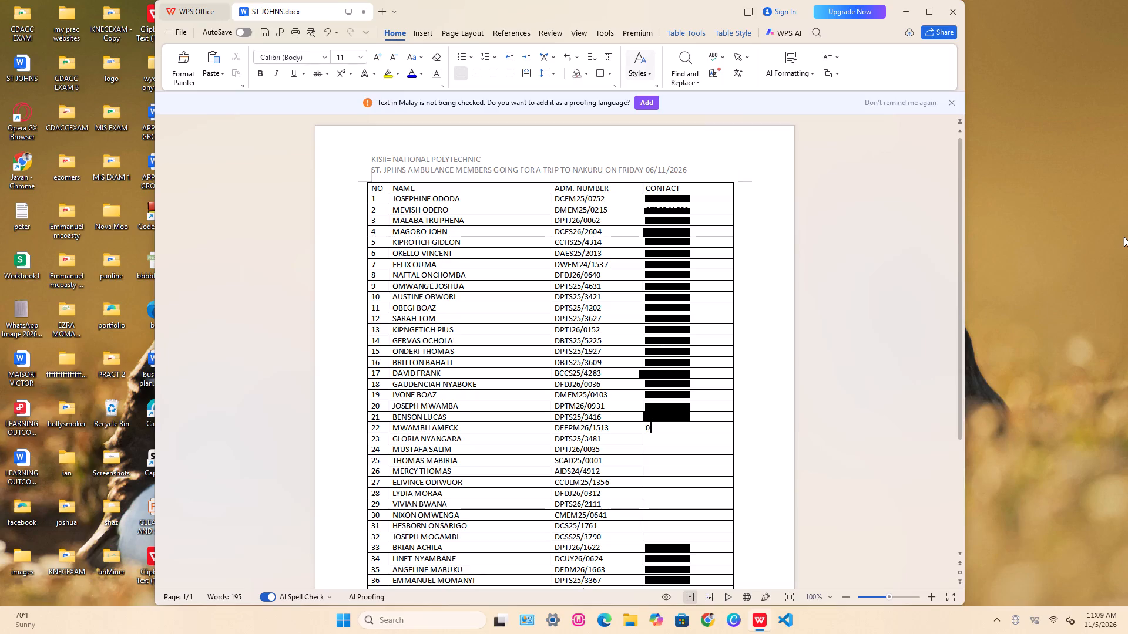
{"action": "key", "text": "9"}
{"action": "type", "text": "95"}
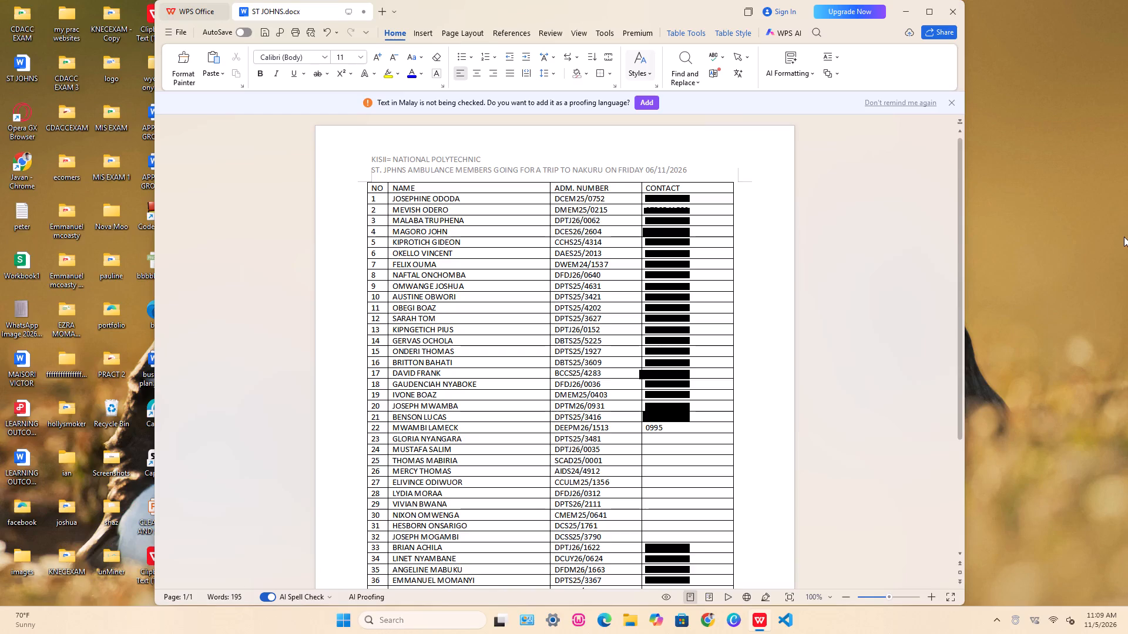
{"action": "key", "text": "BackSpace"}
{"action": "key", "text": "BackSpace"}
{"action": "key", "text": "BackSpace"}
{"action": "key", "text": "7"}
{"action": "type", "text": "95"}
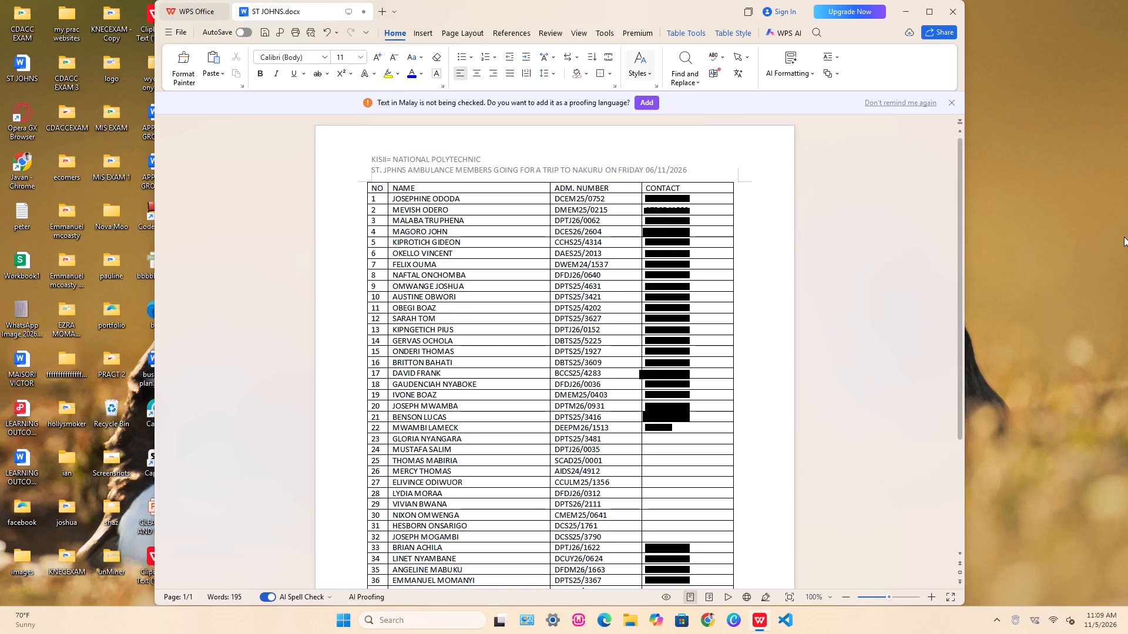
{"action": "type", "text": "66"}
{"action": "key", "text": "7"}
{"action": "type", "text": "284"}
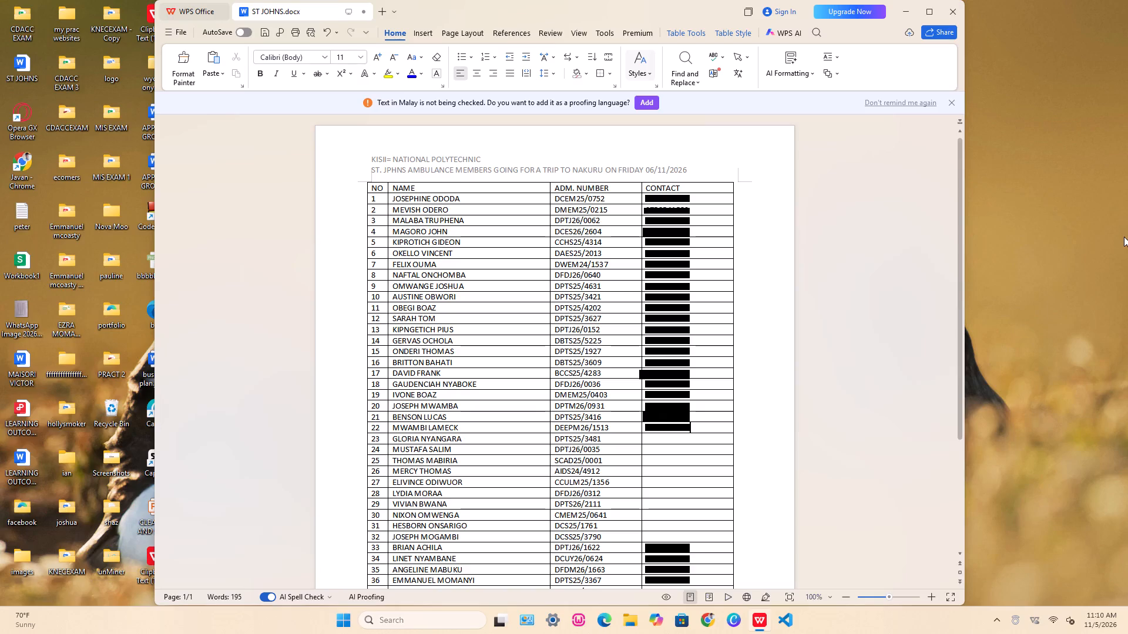
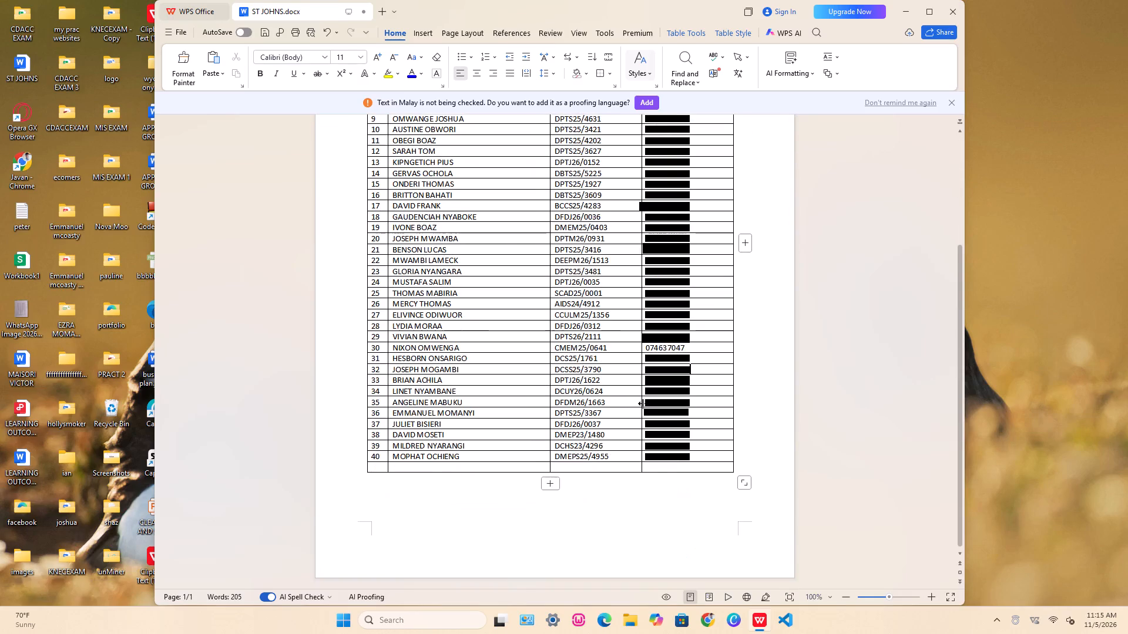
Save the trip list document.
{"action": "scroll", "coordinate": [643, 403], "scroll_direction": "up", "scroll_amount": 4}
{"action": "scroll", "coordinate": [643, 402], "scroll_direction": "down", "scroll_amount": 2}
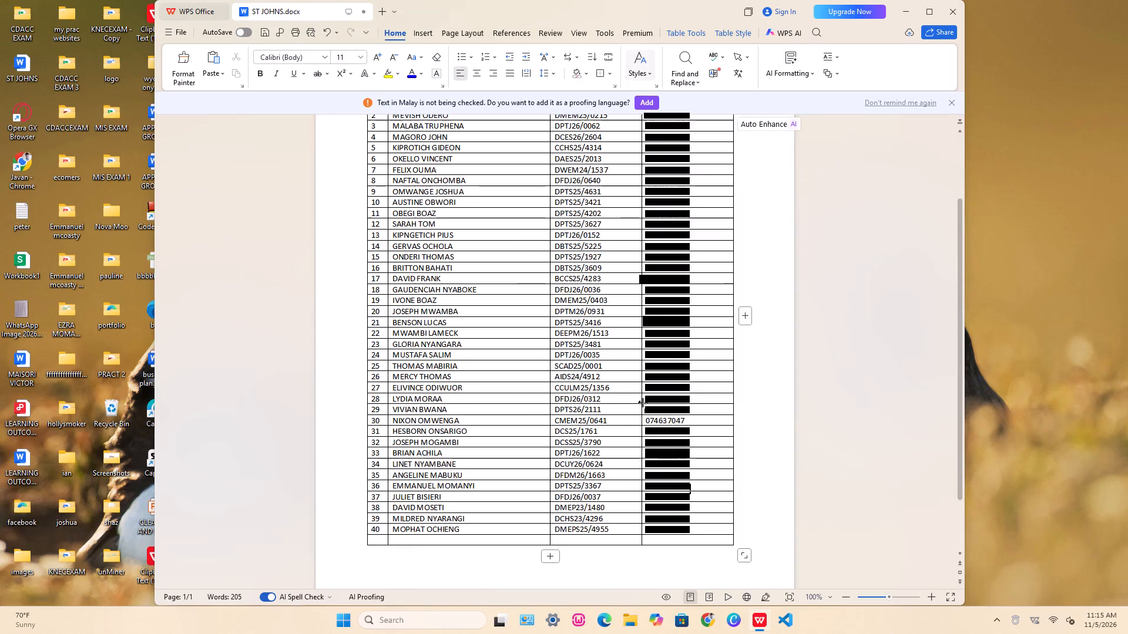
{"action": "scroll", "coordinate": [637, 403], "scroll_direction": "up", "scroll_amount": 2}
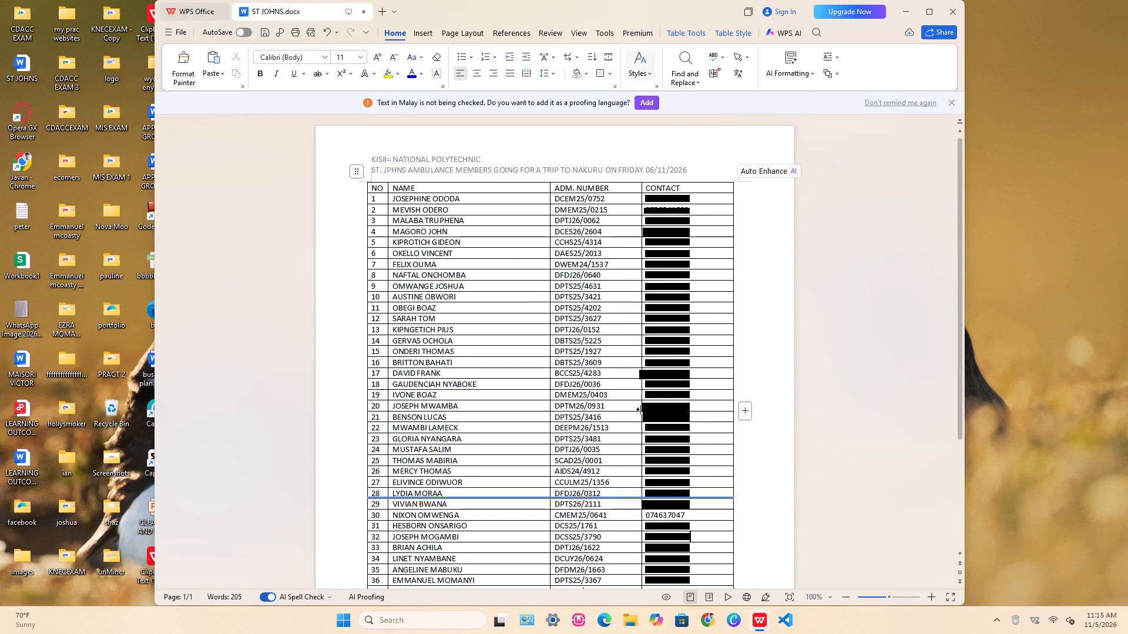
{"action": "key", "text": "ctrl+s"}
Correct the institution name in the page header's first line to "KISII NATIONAL POLYTECHNIC".
{"action": "scroll", "coordinate": [654, 420], "scroll_direction": "down", "scroll_amount": 1}
{"action": "scroll", "coordinate": [652, 416], "scroll_direction": "up", "scroll_amount": 3}
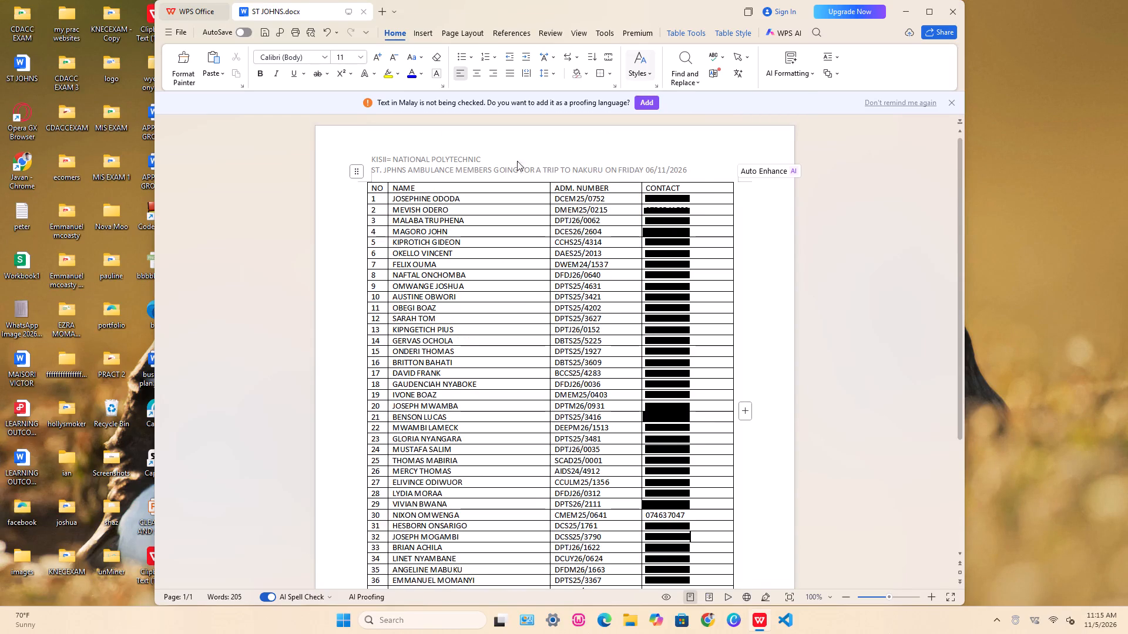
{"action": "left_click", "coordinate": [501, 155]}
{"action": "double_click", "coordinate": [489, 156]}
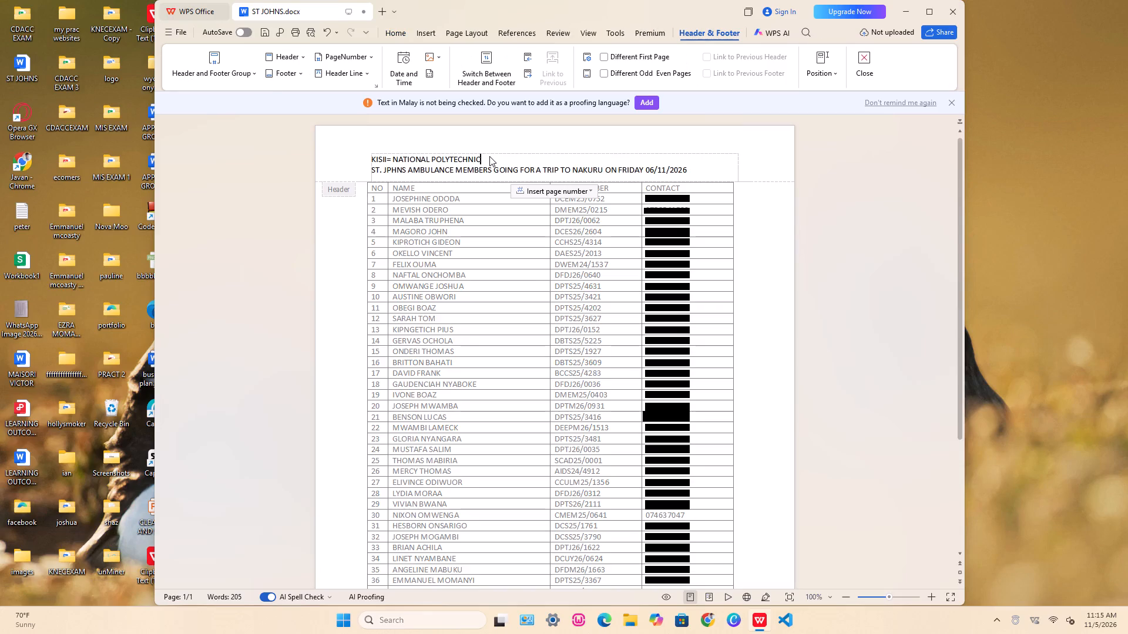
{"action": "left_click", "coordinate": [391, 160]}
{"action": "key", "text": "BackSpace"}
{"action": "key", "text": "BackSpace"}
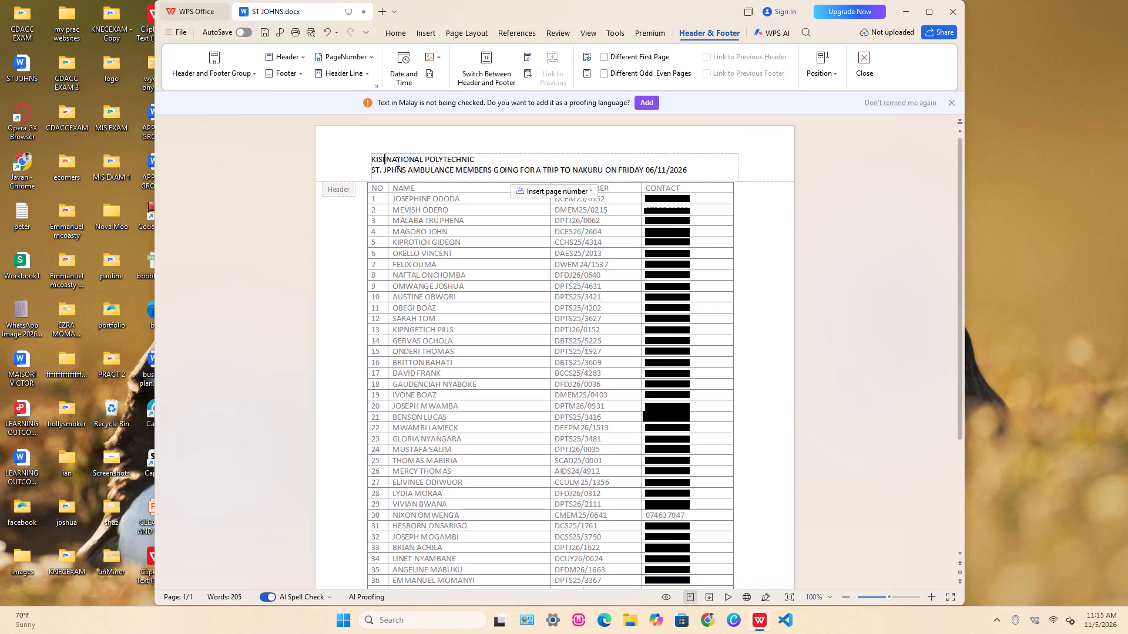
{"action": "key", "text": "i"}
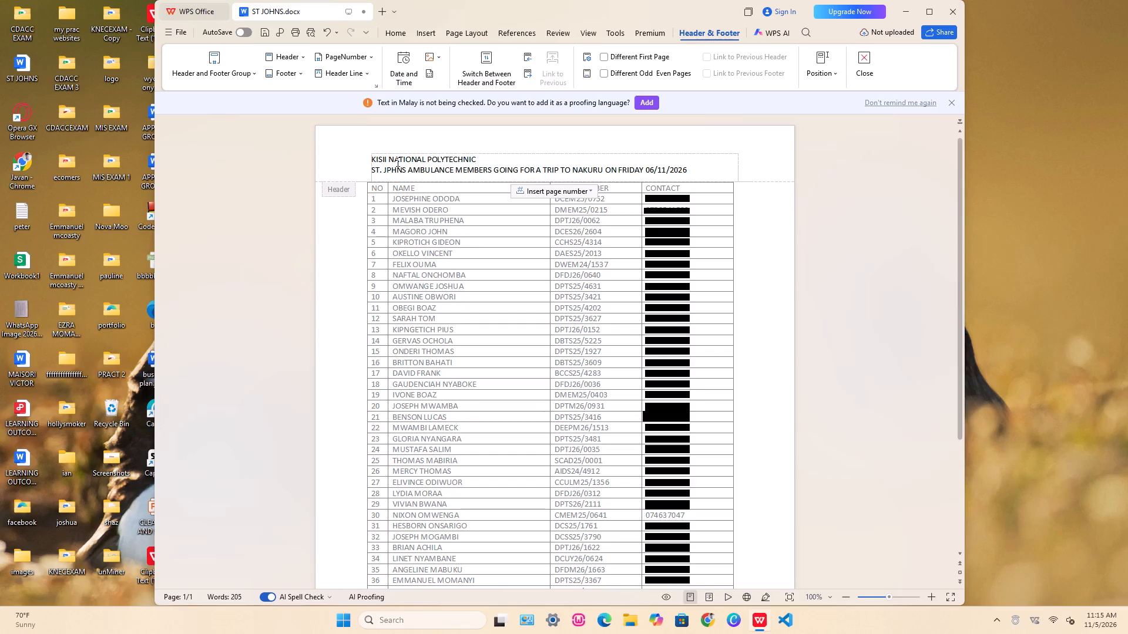
Fix the misspelled ambulance name in the header's second line so it reads "ST. JOHNS".
{"action": "left_click", "coordinate": [389, 169]}
{"action": "key", "text": "BackSpace"}
{"action": "key", "text": "o"}
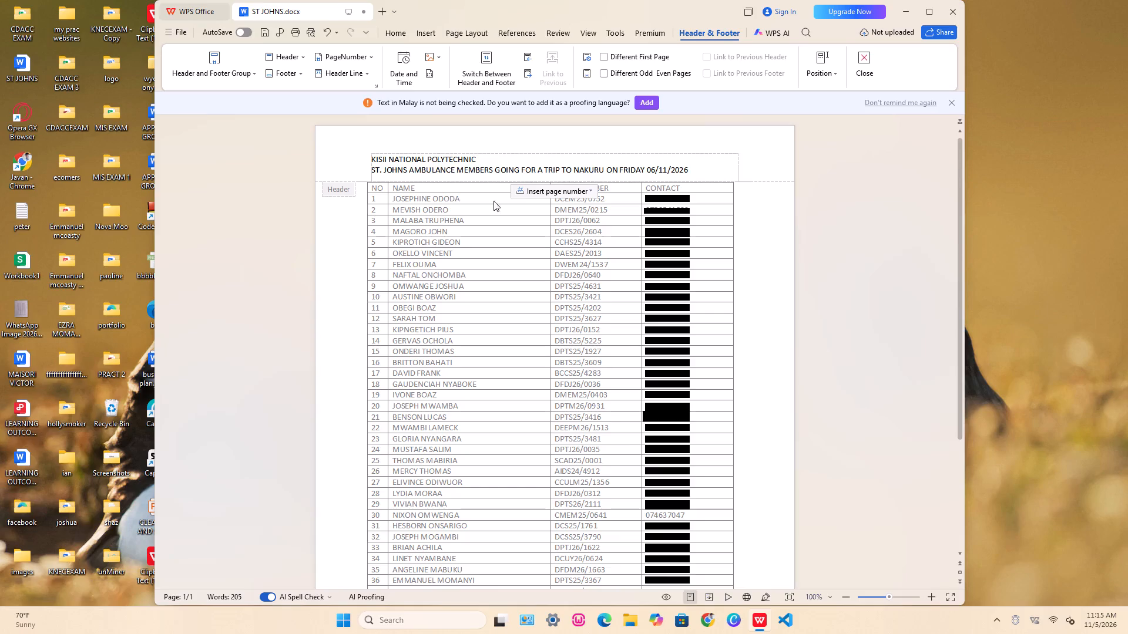
Insert leading spaces before the header's first line to centre KISII NATIONAL POLYTECHNIC above the second line.
{"action": "left_click", "coordinate": [369, 156]}
{"action": "key", "text": "space"}
{"action": "key", "text": "space"}
{"action": "key", "text": "space"}
{"action": "key", "text": "space"}
{"action": "key", "text": "space"}
{"action": "key", "text": "space"}
{"action": "key", "text": "space"}
{"action": "key", "text": "space"}
{"action": "key", "text": "space"}
{"action": "key", "text": "space"}
{"action": "key", "text": "space"}
{"action": "key", "text": "space"}
{"action": "key", "text": "space"}
{"action": "key", "text": "space"}
{"action": "key", "text": "space"}
{"action": "key", "text": "space"}
{"action": "key", "text": "space"}
{"action": "key", "text": "space"}
{"action": "key", "text": "space"}
{"action": "key", "text": "space"}
{"action": "key", "text": "space"}
{"action": "key", "text": "space"}
{"action": "key", "text": "space"}
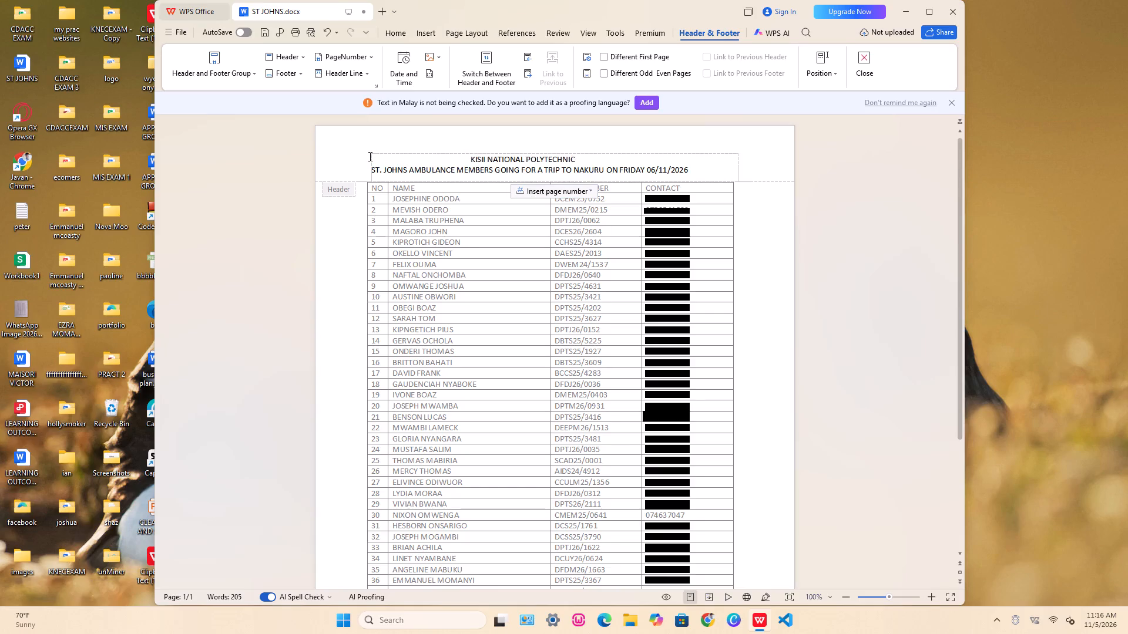
{"action": "key", "text": "space"}
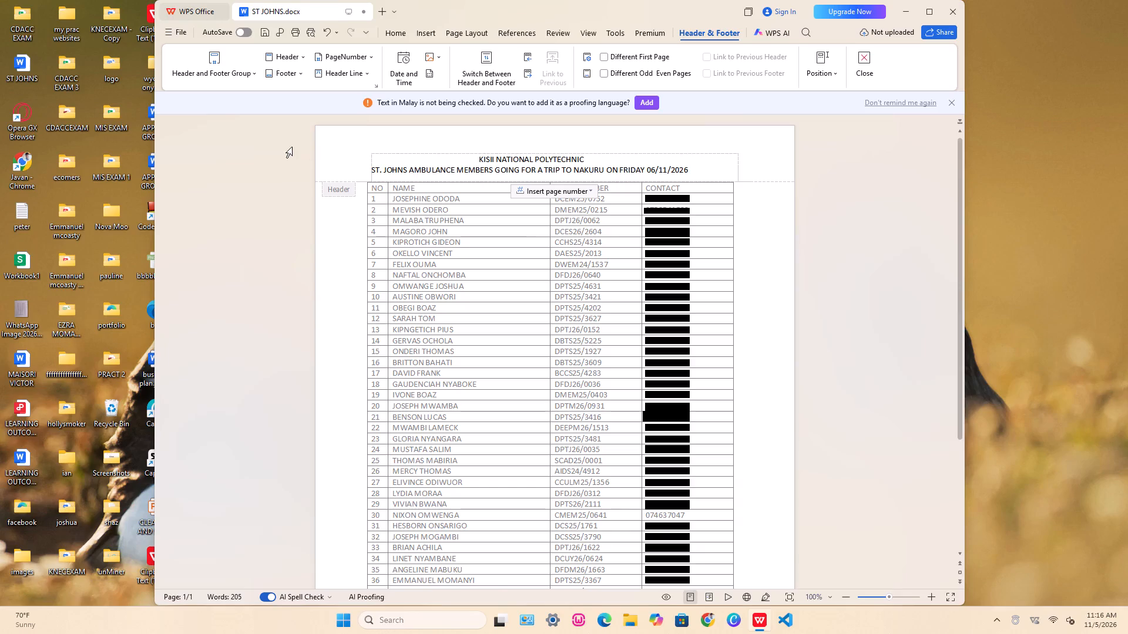
Set both header title lines to font size 12 in regular, non-bold weight.
{"action": "left_click_drag", "start_coordinate": [371, 161], "coordinate": [414, 170]}
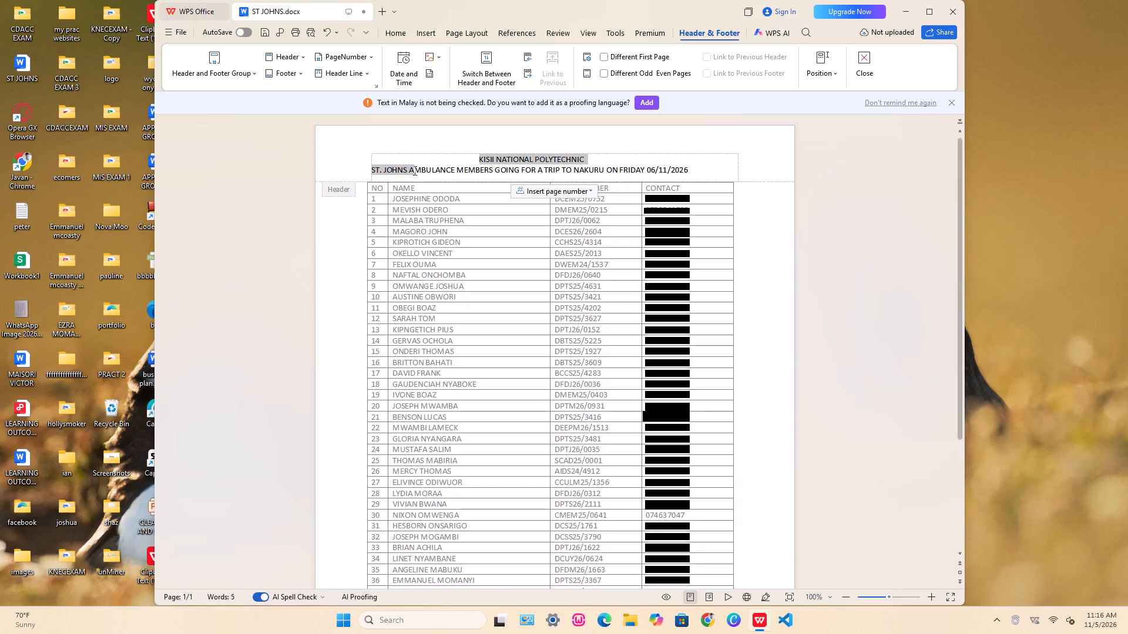
{"action": "left_click_drag", "start_coordinate": [414, 170], "coordinate": [692, 184]}
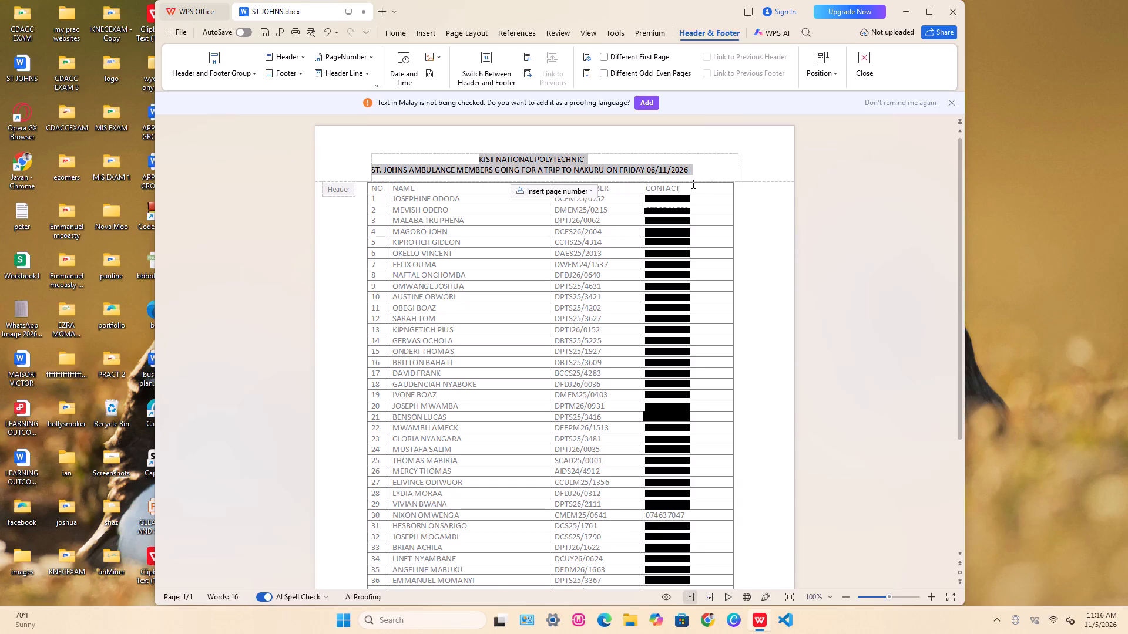
{"action": "left_click_drag", "start_coordinate": [692, 184], "coordinate": [693, 183]}
{"action": "left_click", "coordinate": [647, 205]}
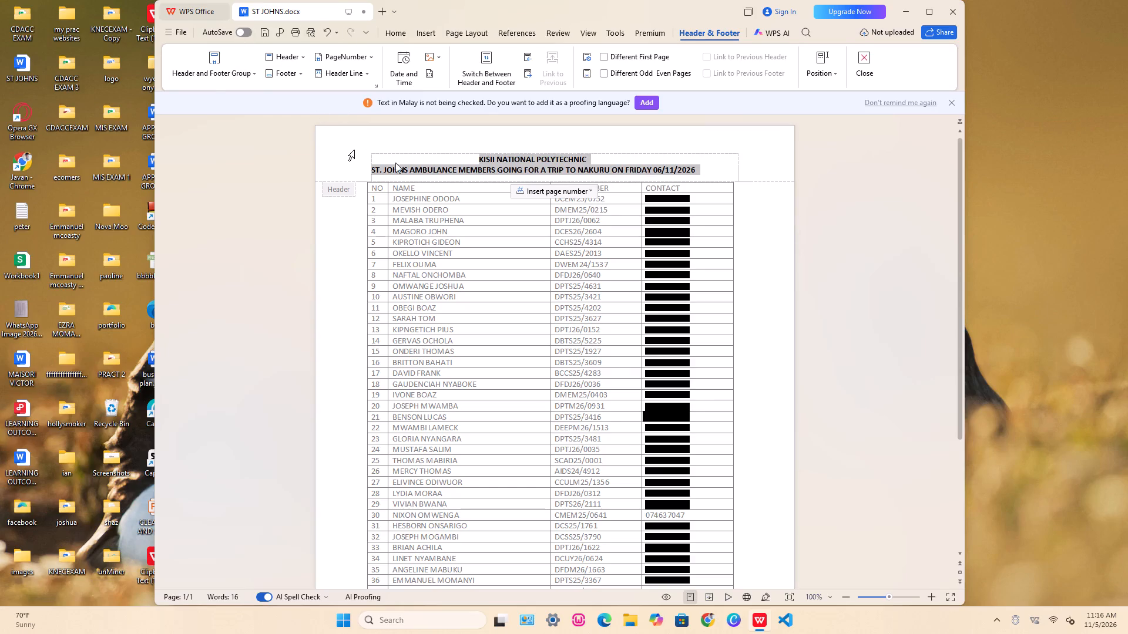
{"action": "right_click", "coordinate": [575, 166]}
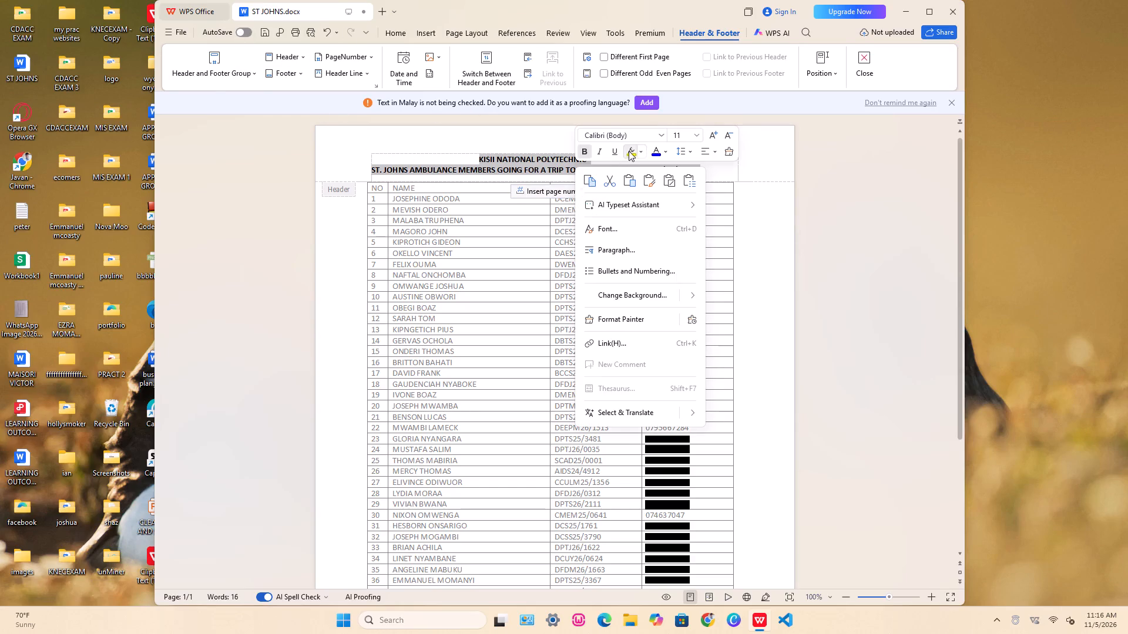
{"action": "left_click", "coordinate": [697, 133]}
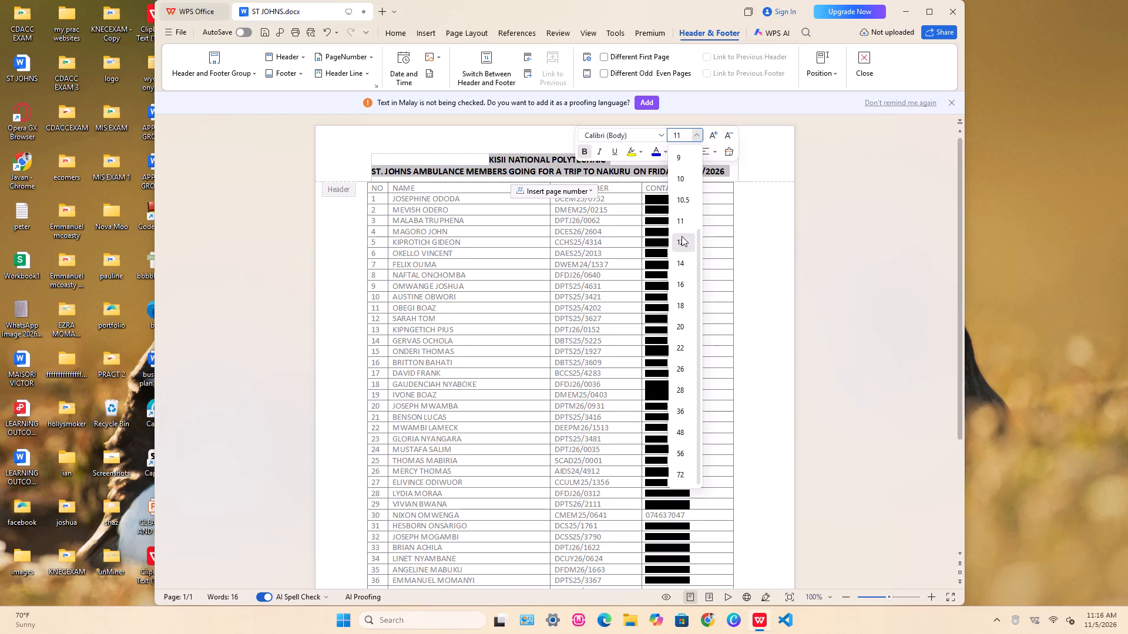
{"action": "left_click", "coordinate": [681, 236]}
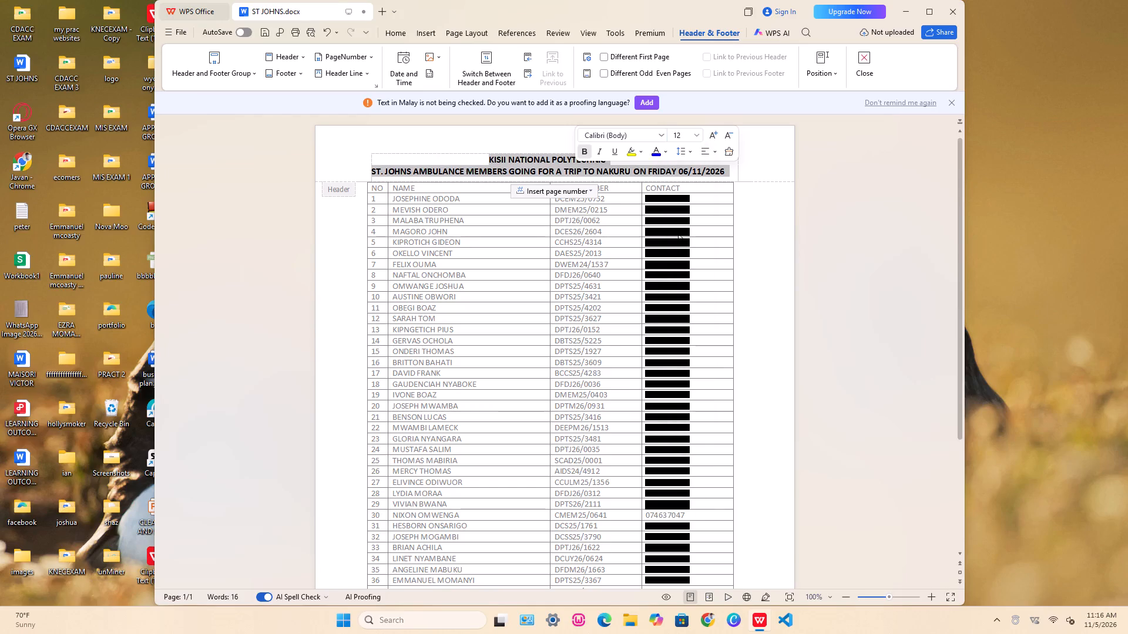
{"action": "left_click", "coordinate": [582, 150]}
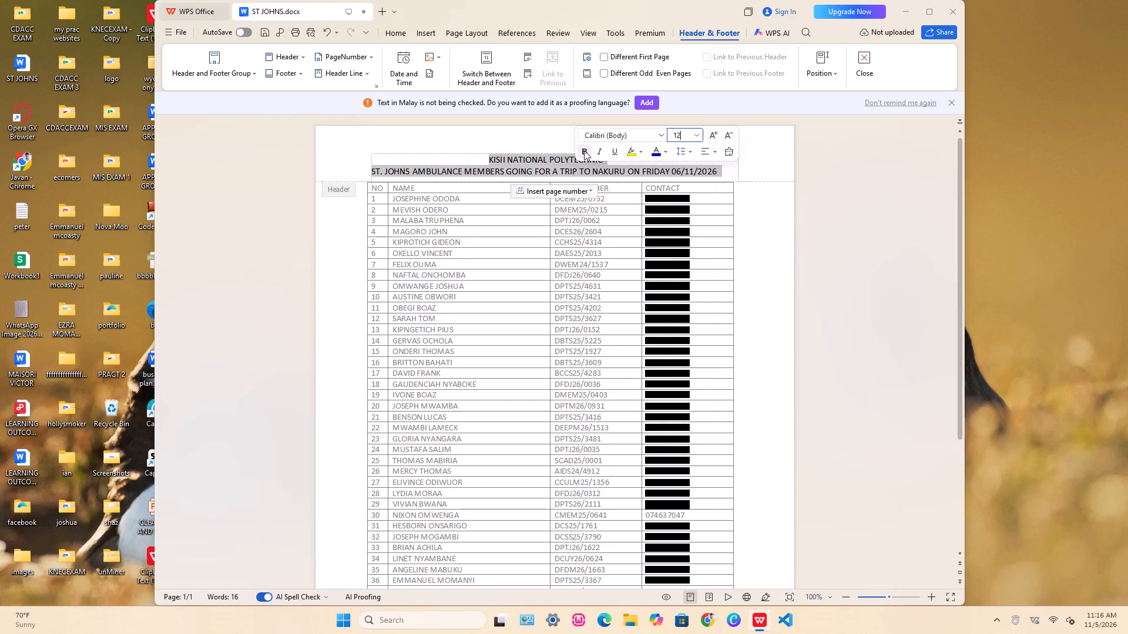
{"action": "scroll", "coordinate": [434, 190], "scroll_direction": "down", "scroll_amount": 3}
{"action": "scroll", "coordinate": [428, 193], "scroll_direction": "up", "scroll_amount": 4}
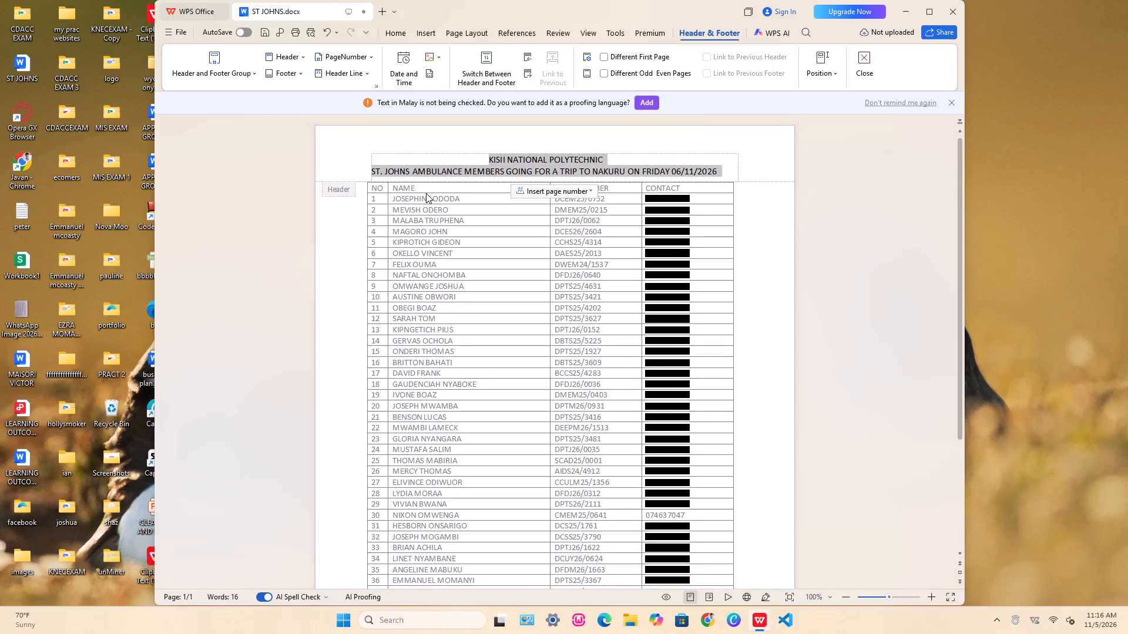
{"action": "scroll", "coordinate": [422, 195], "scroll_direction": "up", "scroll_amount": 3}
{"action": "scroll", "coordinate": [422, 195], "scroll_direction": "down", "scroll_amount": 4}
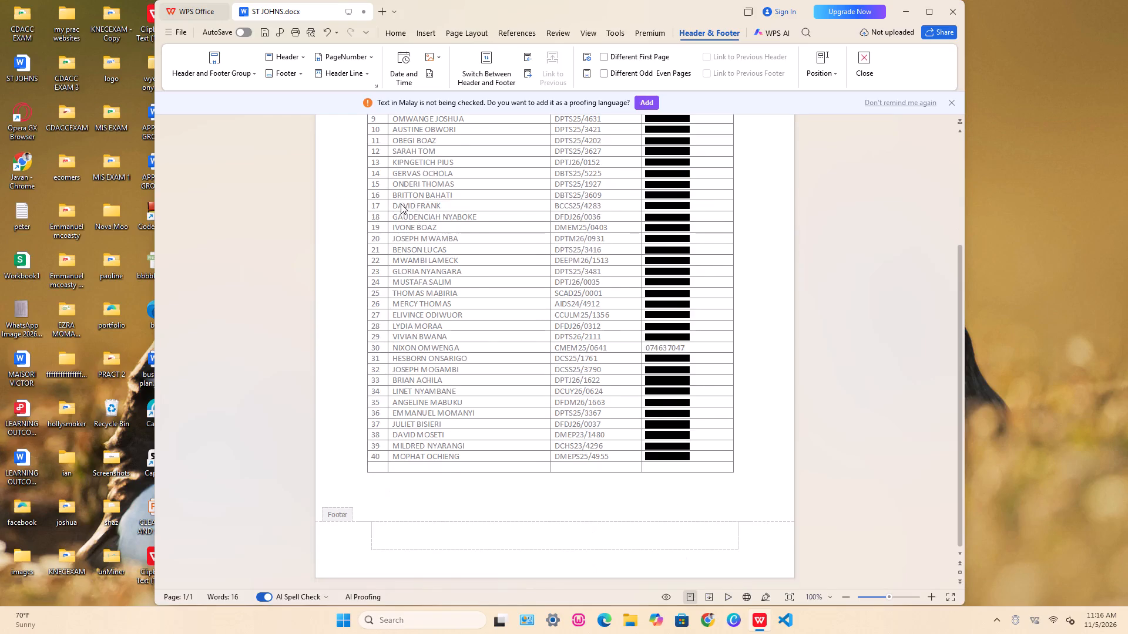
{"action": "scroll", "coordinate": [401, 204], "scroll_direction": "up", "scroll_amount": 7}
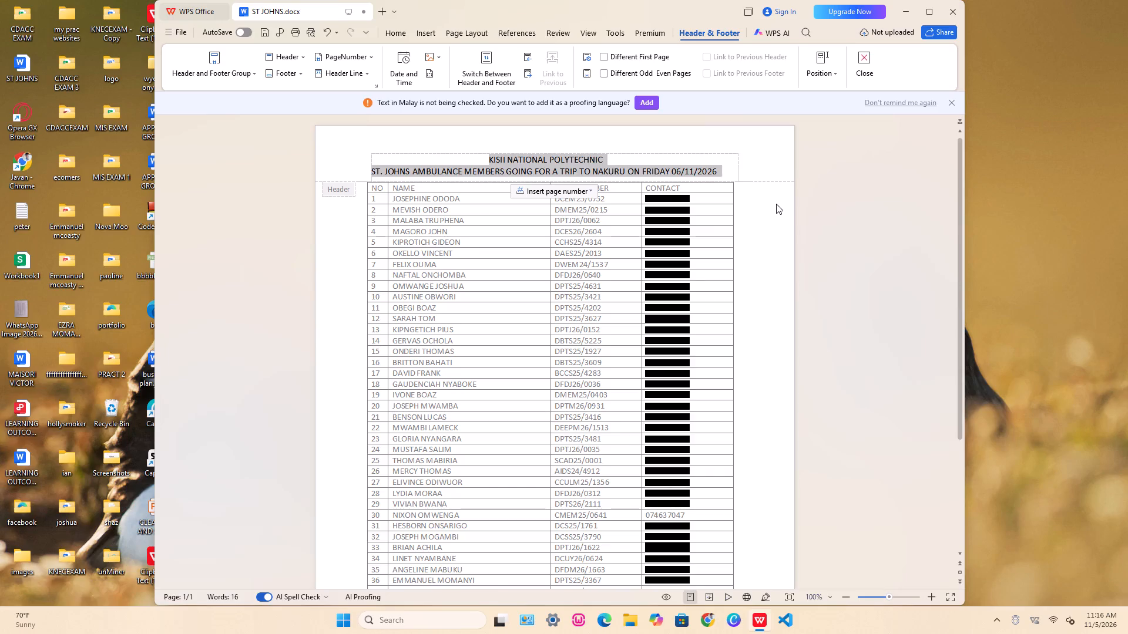
Replace the word TRIP in the header's second line with "CAMP TRAINING".
{"action": "left_click", "coordinate": [578, 170]}
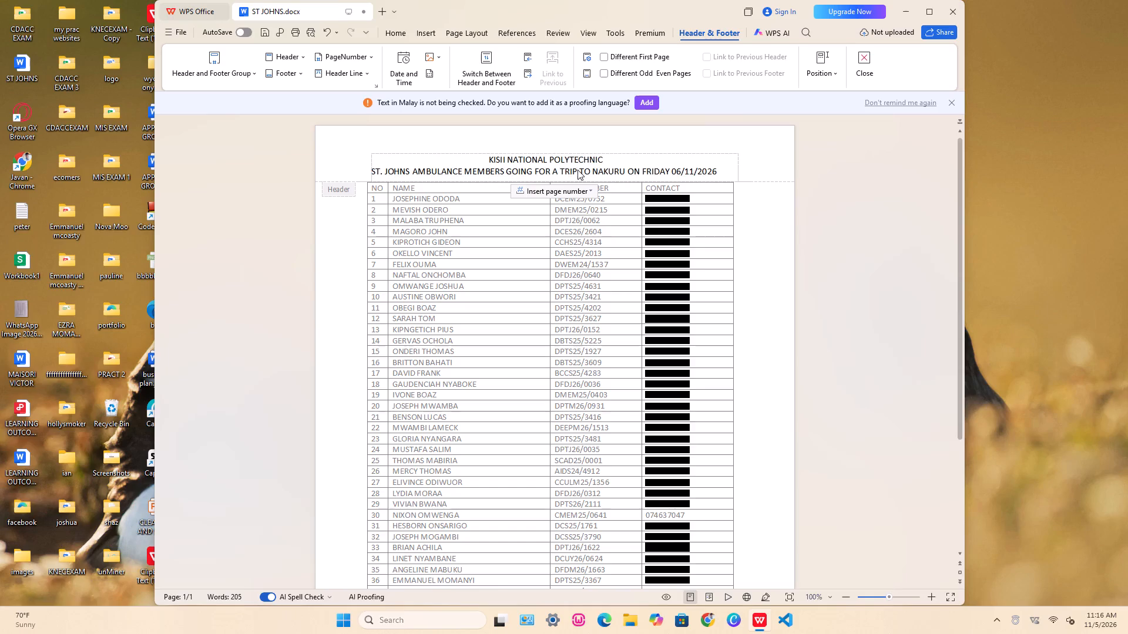
{"action": "key", "text": "BackSpace"}
{"action": "key", "text": "BackSpace"}
{"action": "key", "text": "BackSpace"}
{"action": "key", "text": "BackSpace"}
{"action": "key", "text": "BackSpace"}
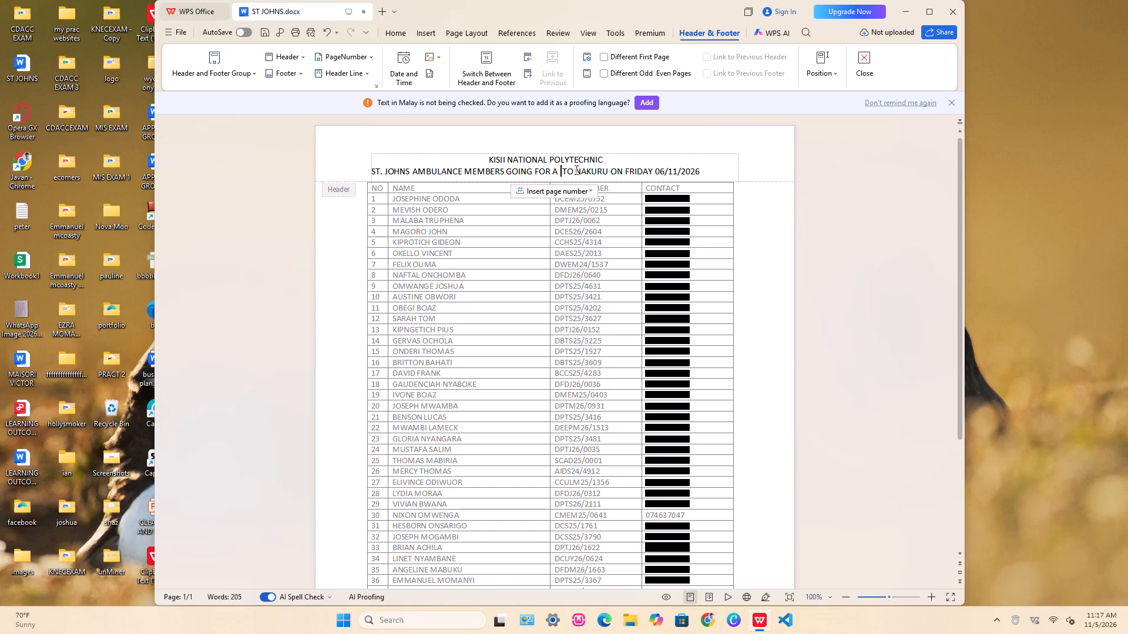
{"action": "type", "text": "CAM"}
{"action": "key", "text": "p"}
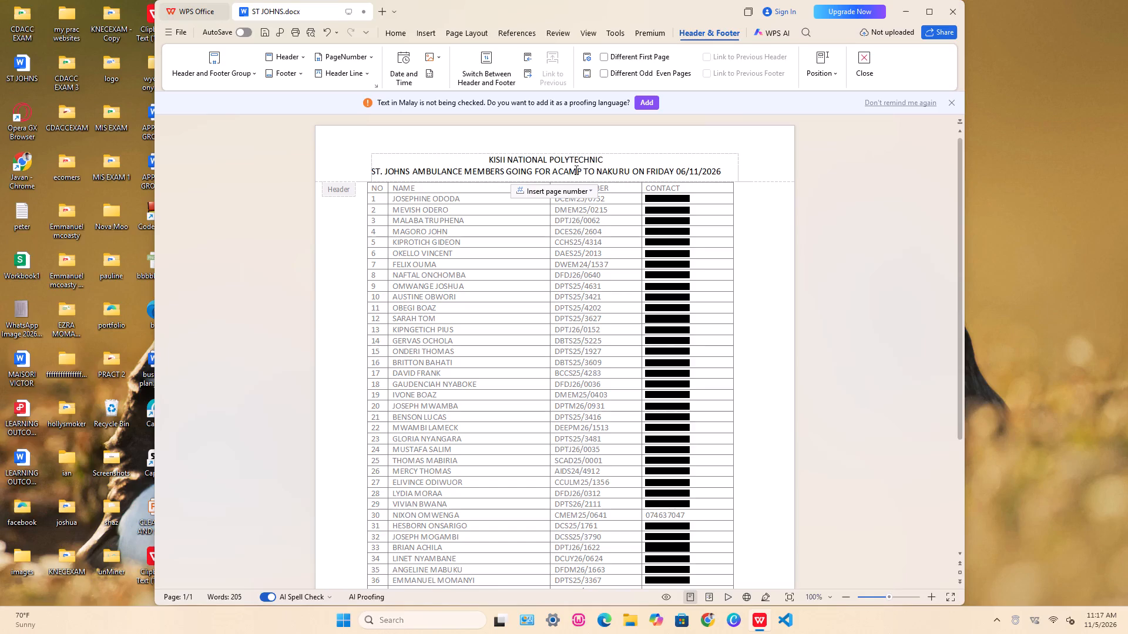
{"action": "key", "text": "space"}
{"action": "type", "text": "TR"}
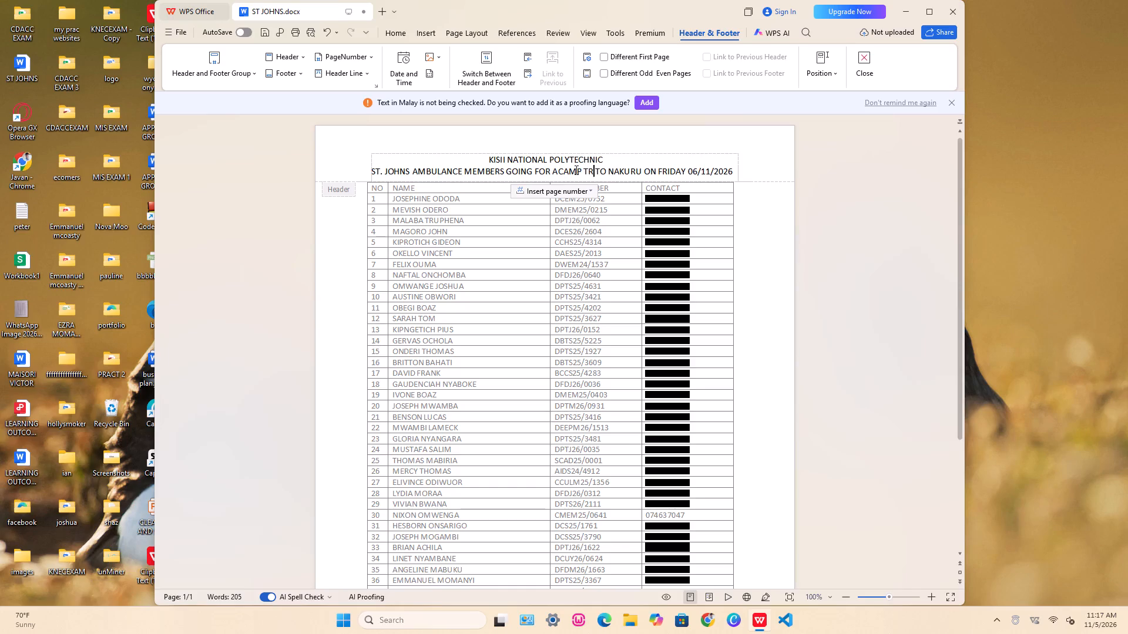
{"action": "type", "text": "AI"}
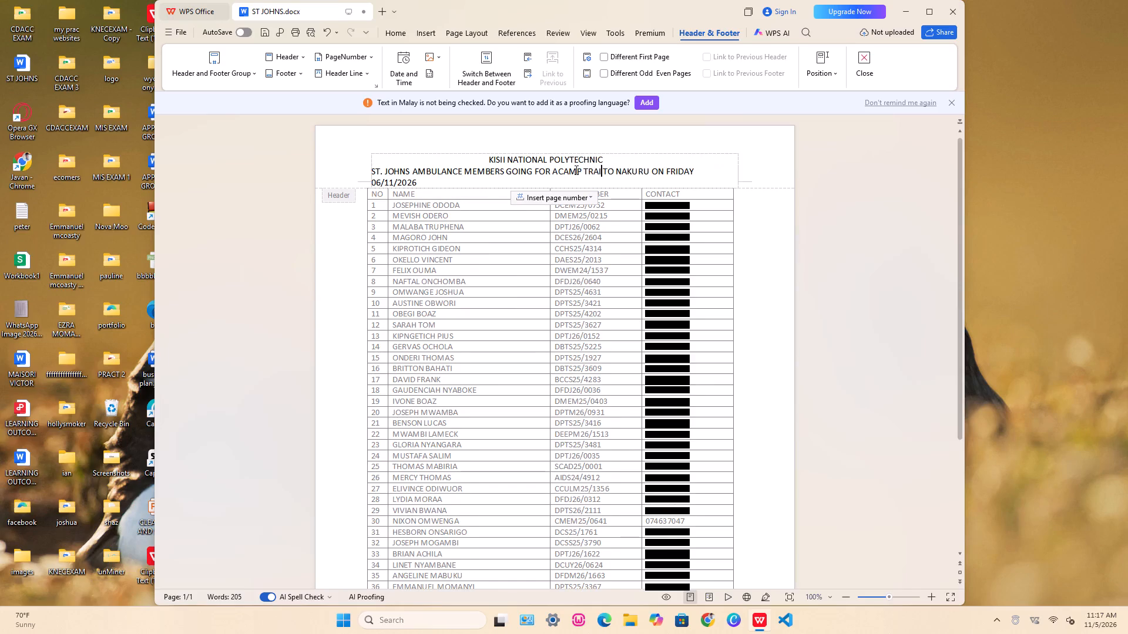
{"action": "type", "text": "NIM"}
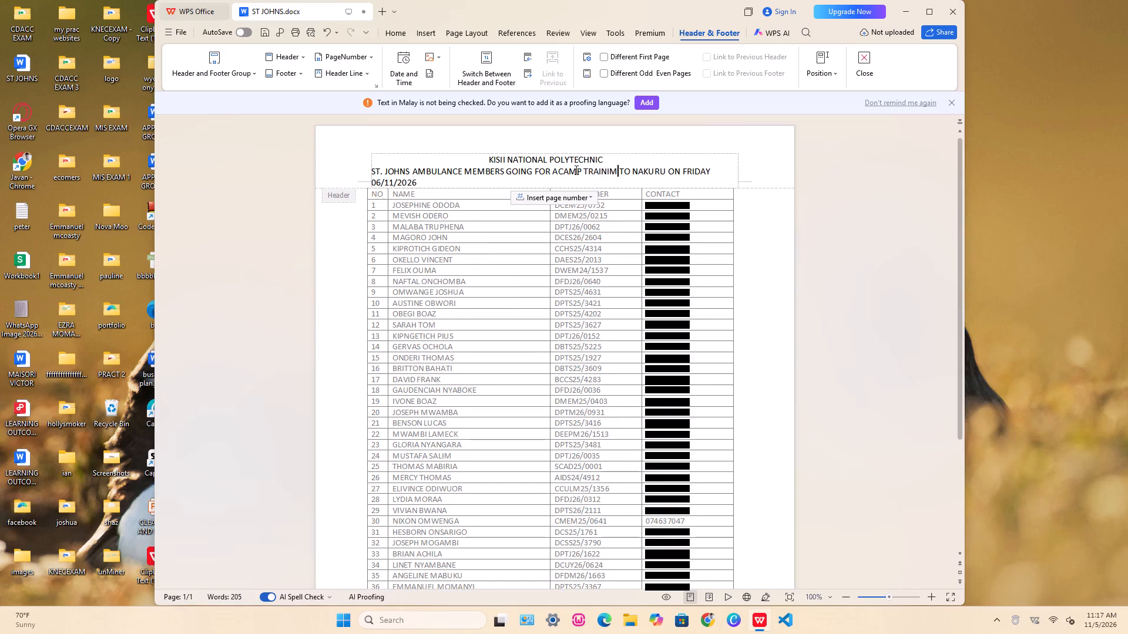
{"action": "key", "text": "BackSpace"}
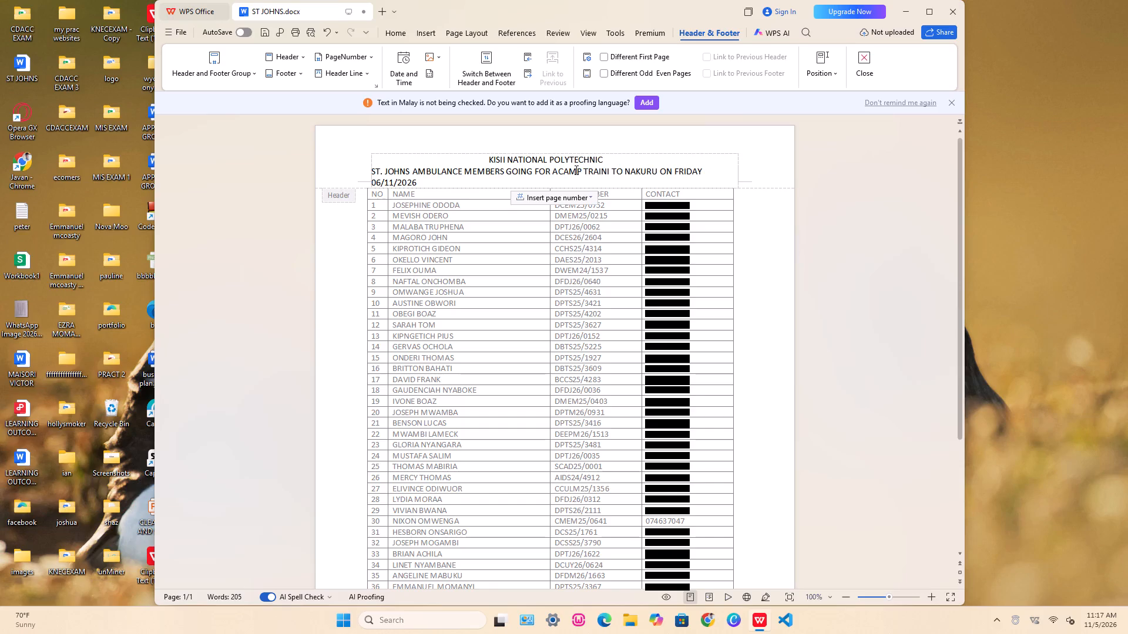
{"action": "key", "text": "n"}
{"action": "key", "text": "g"}
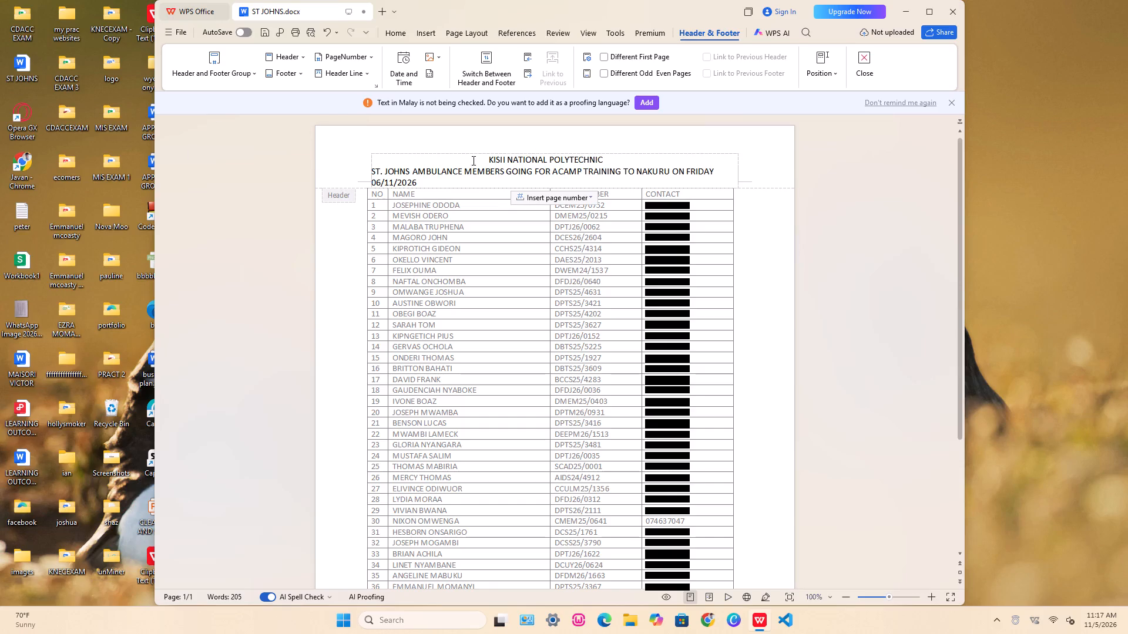
Format the header's first line, KISII NATIONAL POLYTECHNIC, as bold at font size 14.
{"action": "left_click_drag", "start_coordinate": [488, 158], "coordinate": [570, 155]}
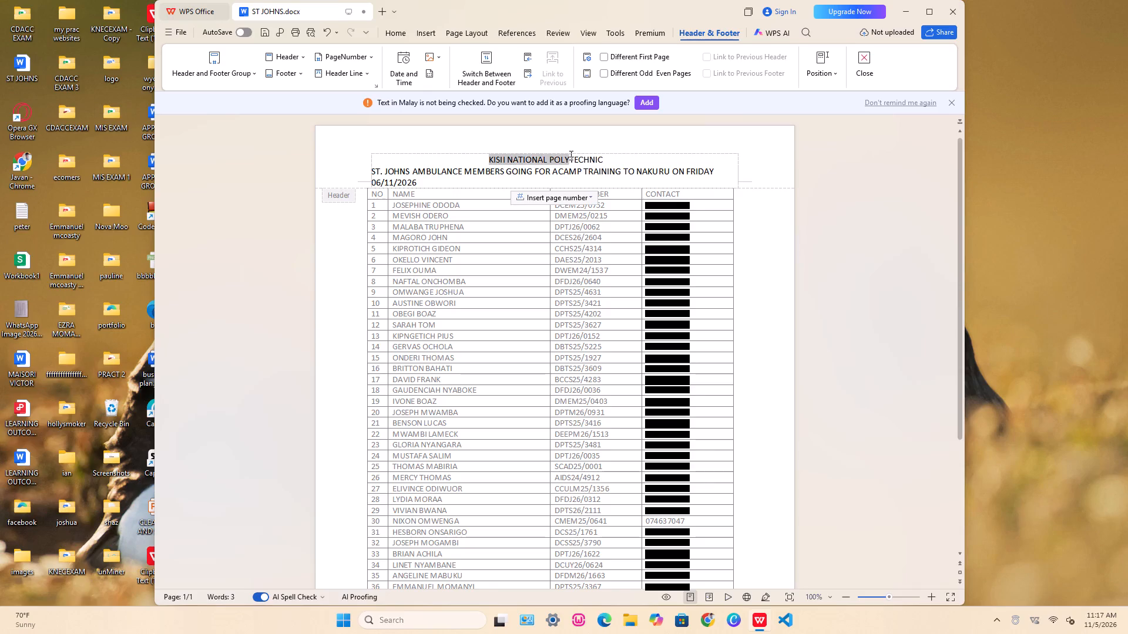
{"action": "left_click_drag", "start_coordinate": [570, 155], "coordinate": [603, 156]}
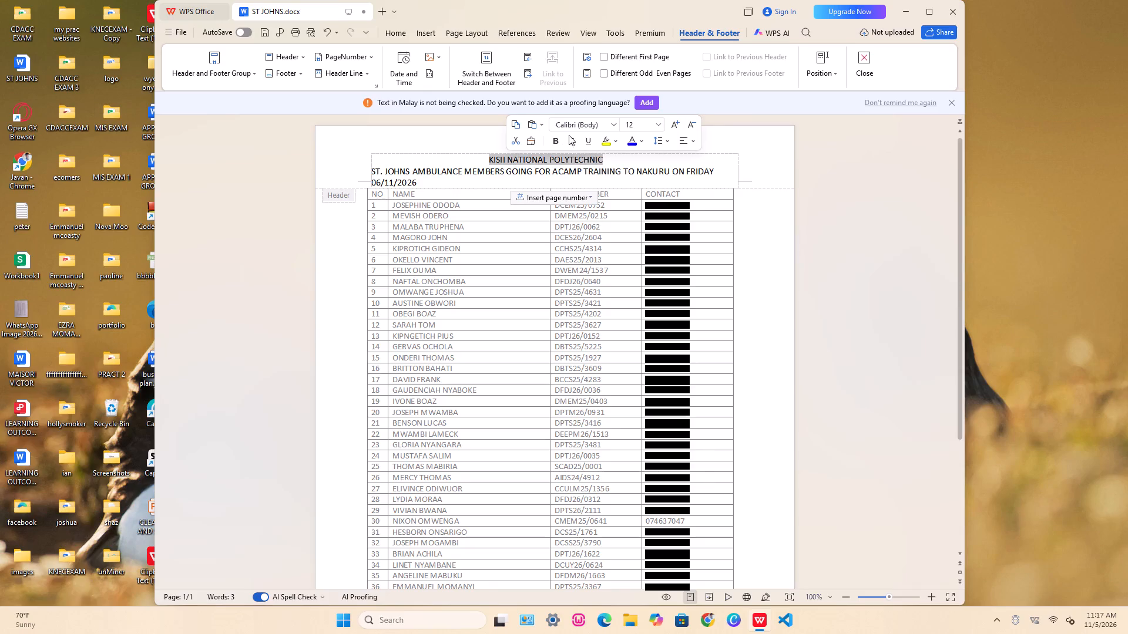
{"action": "left_click", "coordinate": [660, 125]}
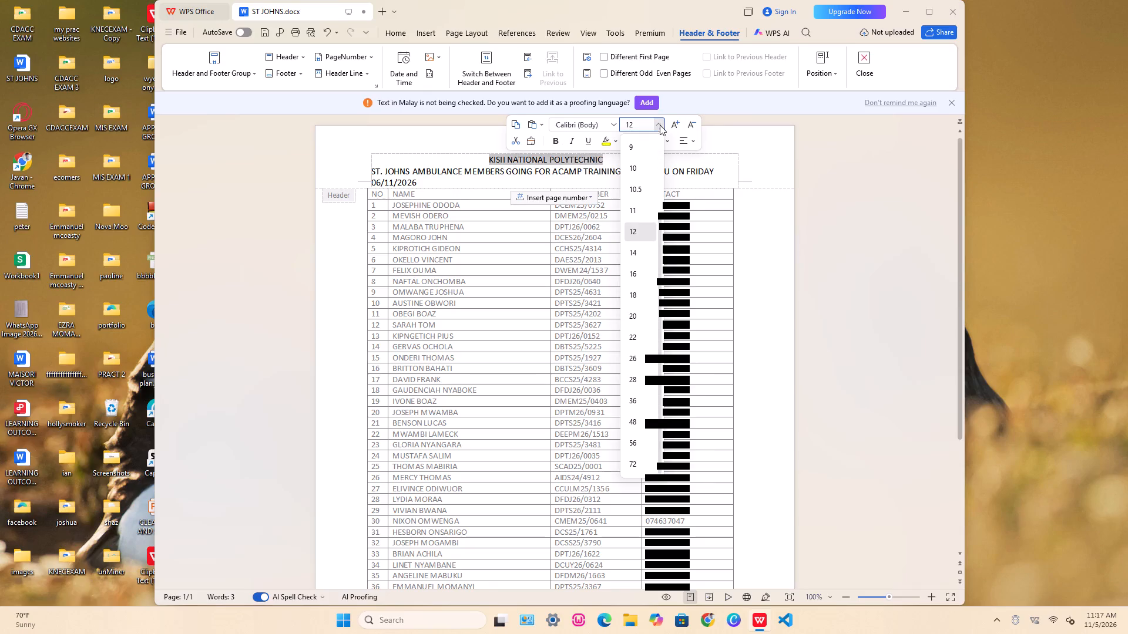
{"action": "left_click", "coordinate": [646, 249]}
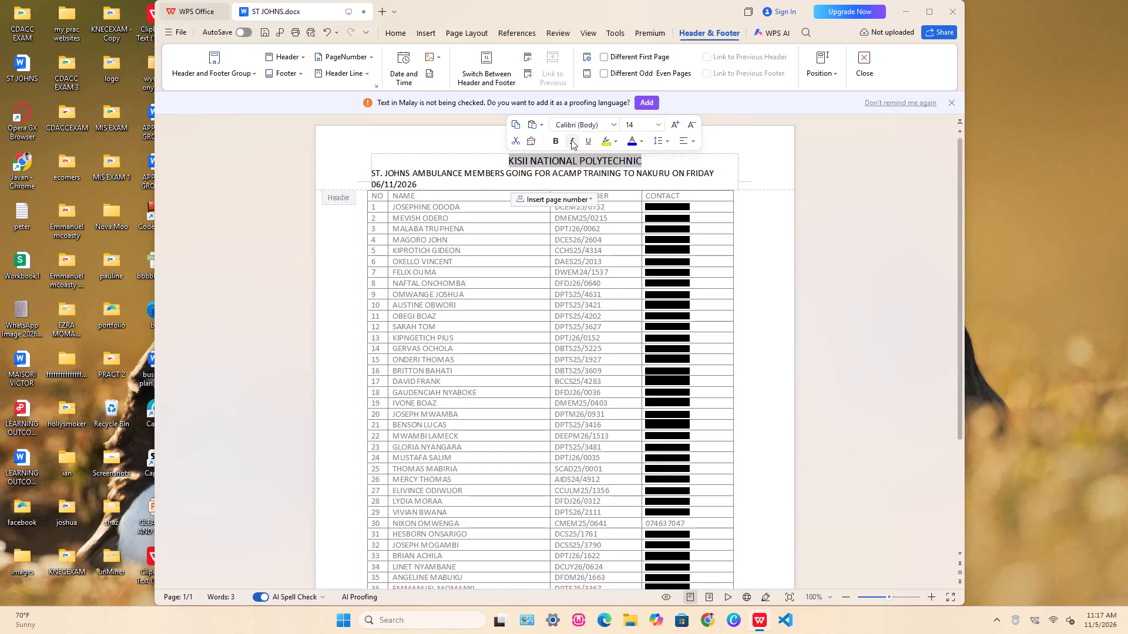
{"action": "left_click", "coordinate": [556, 139]}
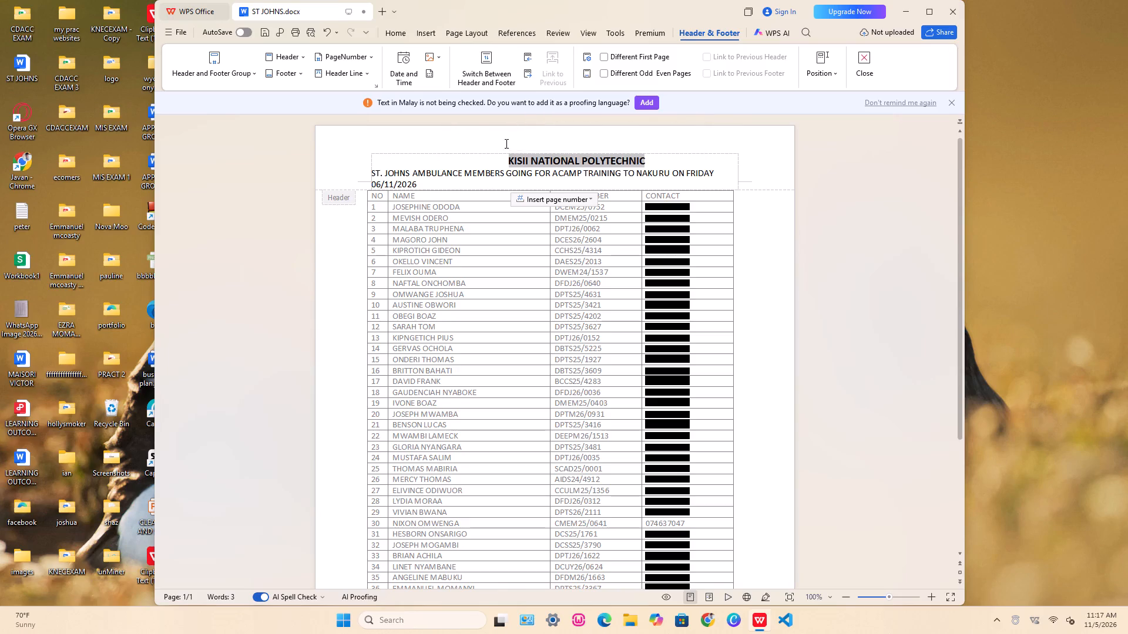
Save the document with the newly formatted header.
{"action": "scroll", "coordinate": [391, 149], "scroll_direction": "down", "scroll_amount": 3}
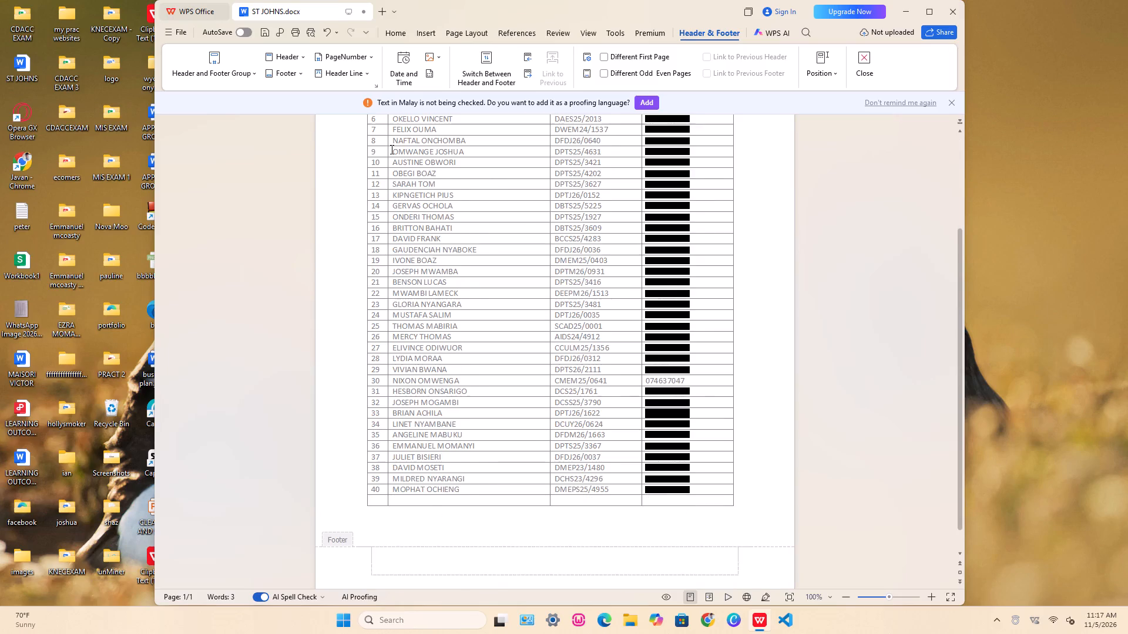
{"action": "scroll", "coordinate": [391, 149], "scroll_direction": "up", "scroll_amount": 5}
{"action": "key", "text": "ctrl+s"}
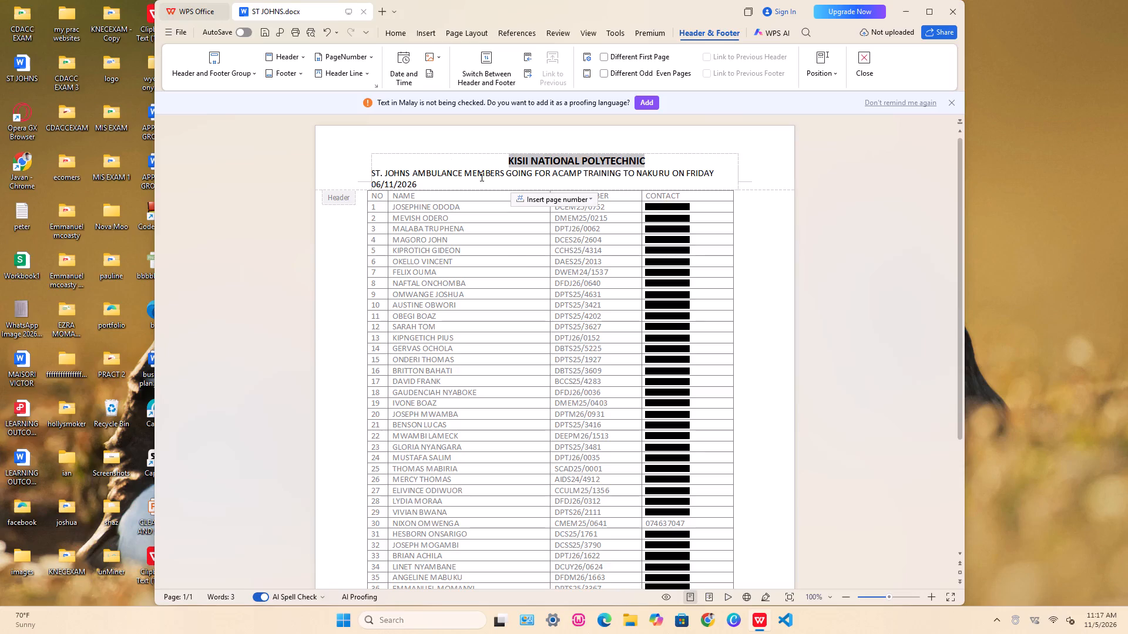
Replace the indentation before KISII NATIONAL POLYTECHNIC in the header with 18 spaces and save the document.
{"action": "left_click", "coordinate": [515, 257]}
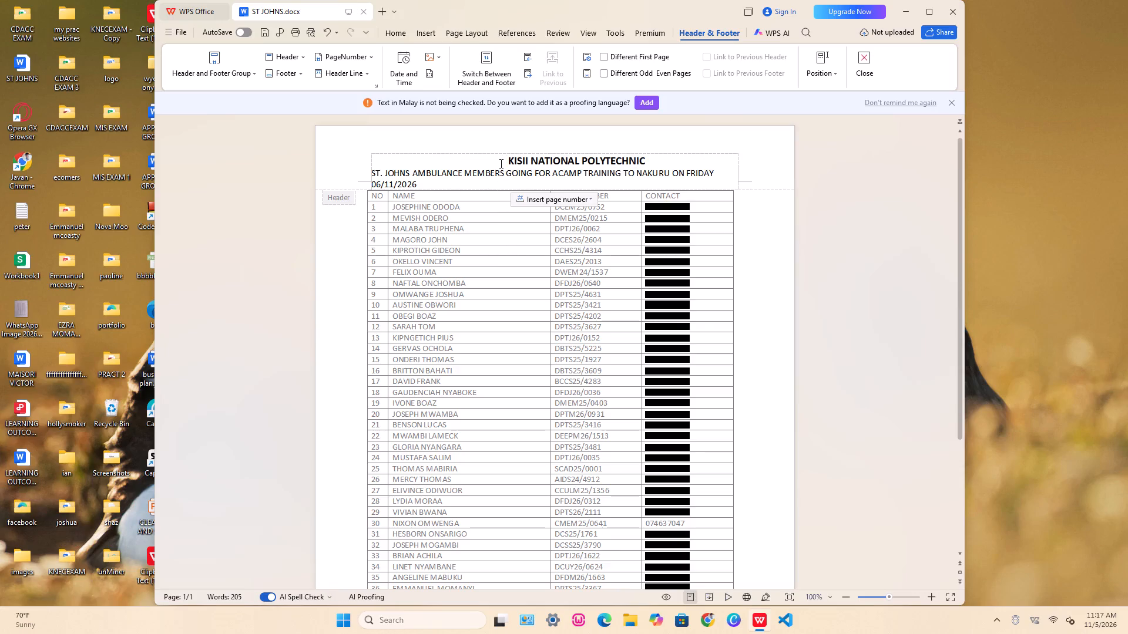
{"action": "left_click", "coordinate": [506, 162]}
{"action": "key", "text": "BackSpace"}
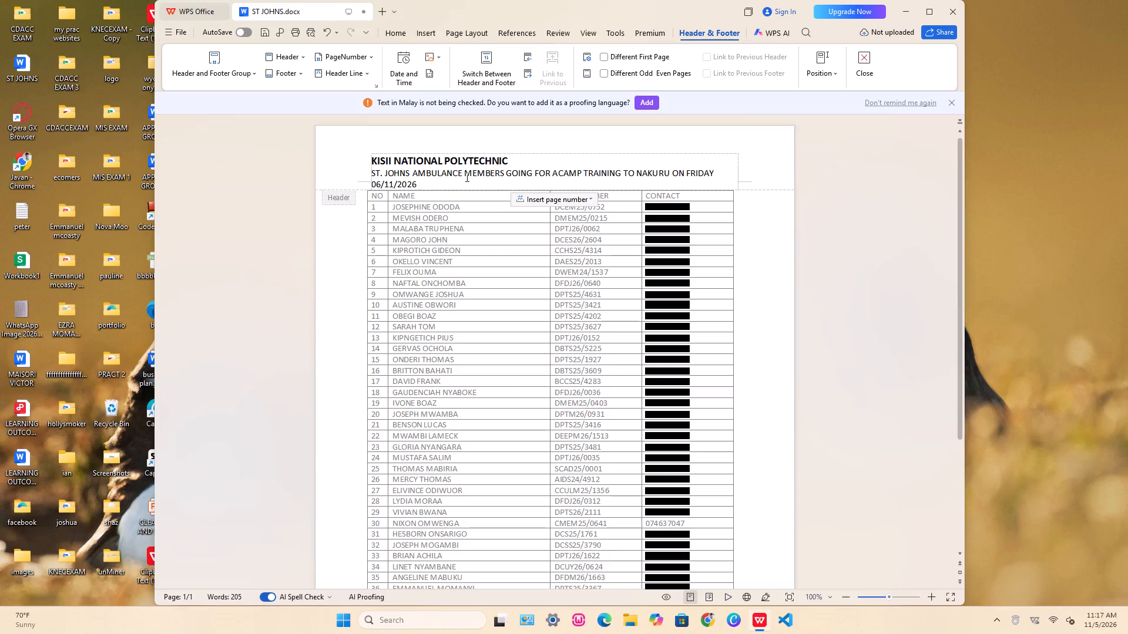
{"action": "key", "text": "space"}
{"action": "key", "text": "space"}
{"action": "key", "text": "space"}
{"action": "key", "text": "space"}
{"action": "key", "text": "space"}
{"action": "key", "text": "space"}
{"action": "key", "text": "space"}
{"action": "key", "text": "space"}
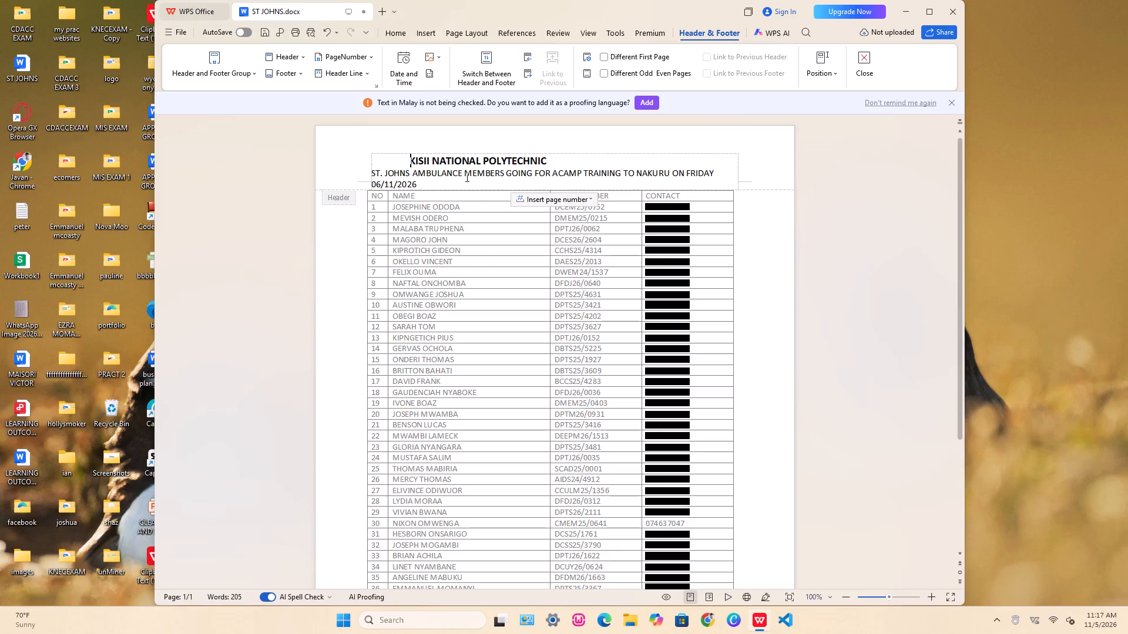
{"action": "key", "text": "space"}
{"action": "key", "text": "space"}
{"action": "key", "text": "space"}
{"action": "key", "text": "space"}
{"action": "key", "text": "space"}
{"action": "key", "text": "space"}
{"action": "key", "text": "space"}
{"action": "key", "text": "space"}
{"action": "key", "text": "space"}
{"action": "key", "text": "space"}
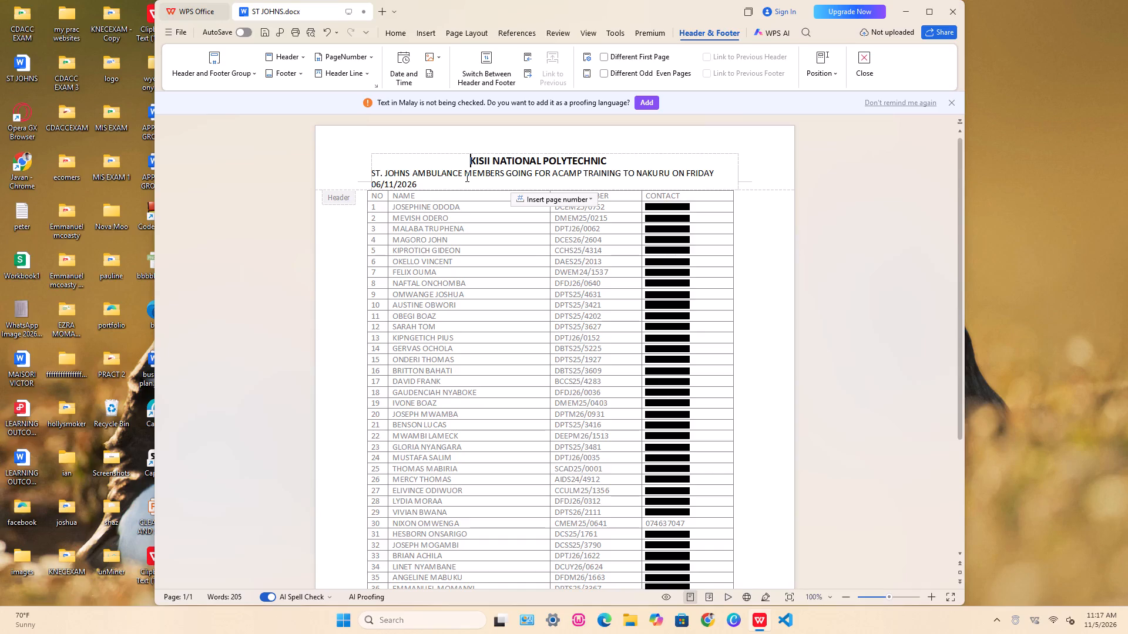
{"action": "key", "text": "ctrl+s"}
Make the header's second title line, from ST. JOHNS to 06/11/2026, bold and save the document.
{"action": "left_click", "coordinate": [474, 245]}
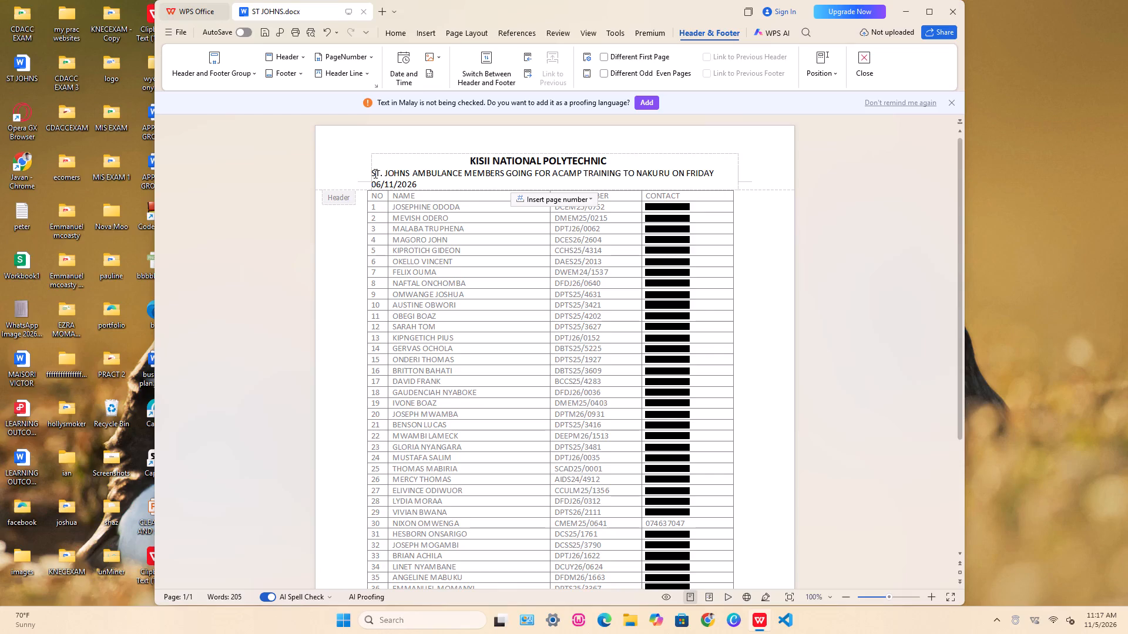
{"action": "left_click_drag", "start_coordinate": [372, 174], "coordinate": [476, 184]}
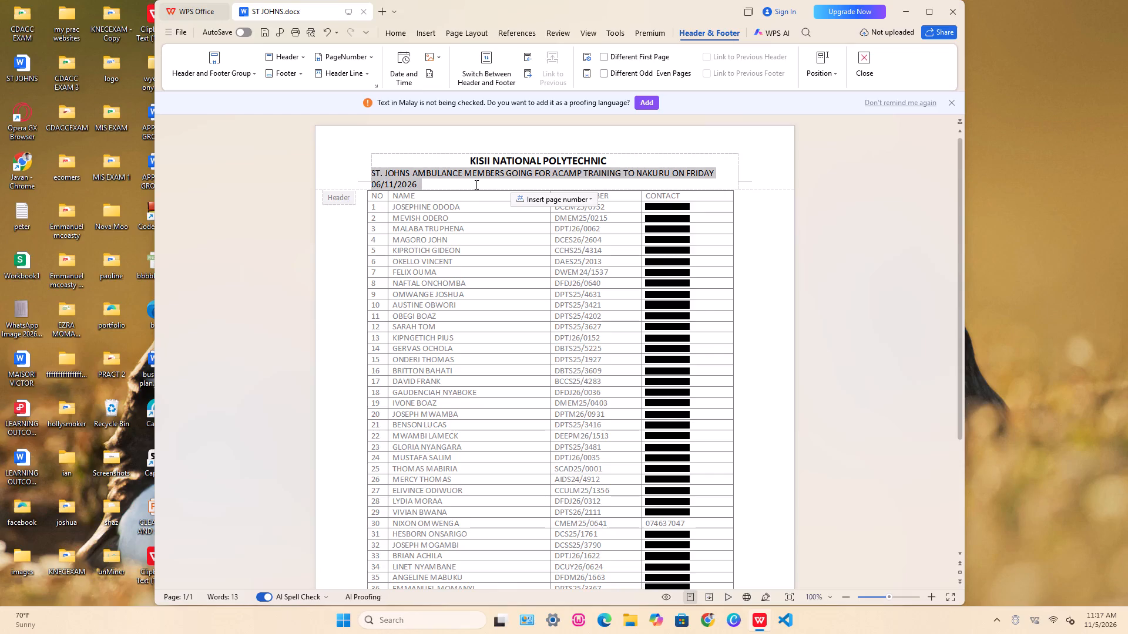
{"action": "left_click_drag", "start_coordinate": [476, 184], "coordinate": [515, 184]}
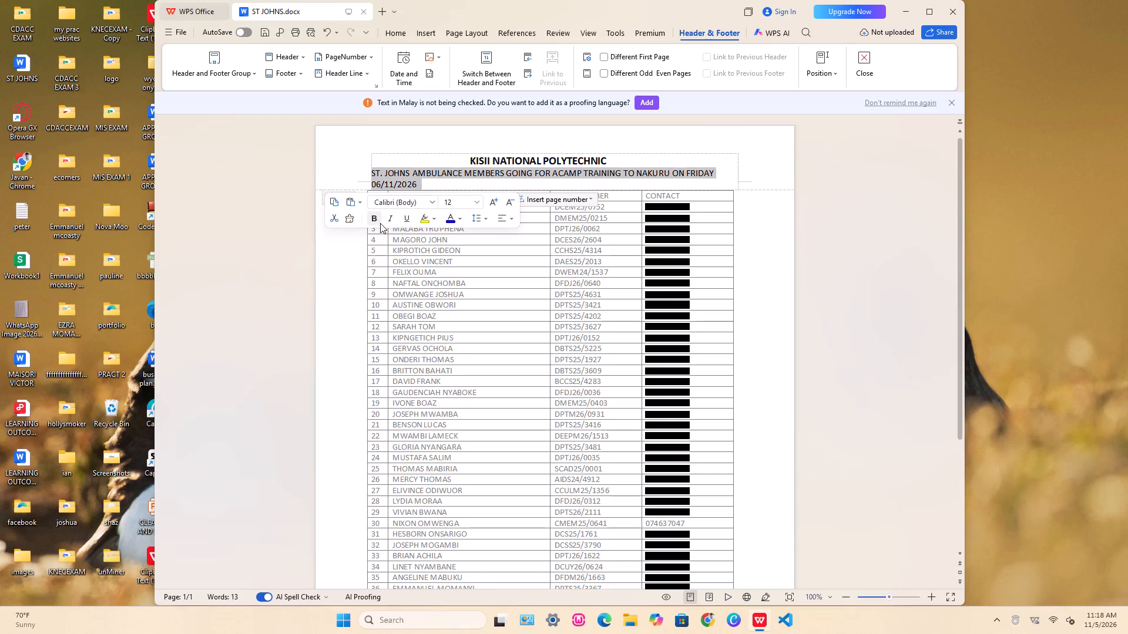
{"action": "left_click", "coordinate": [377, 220]}
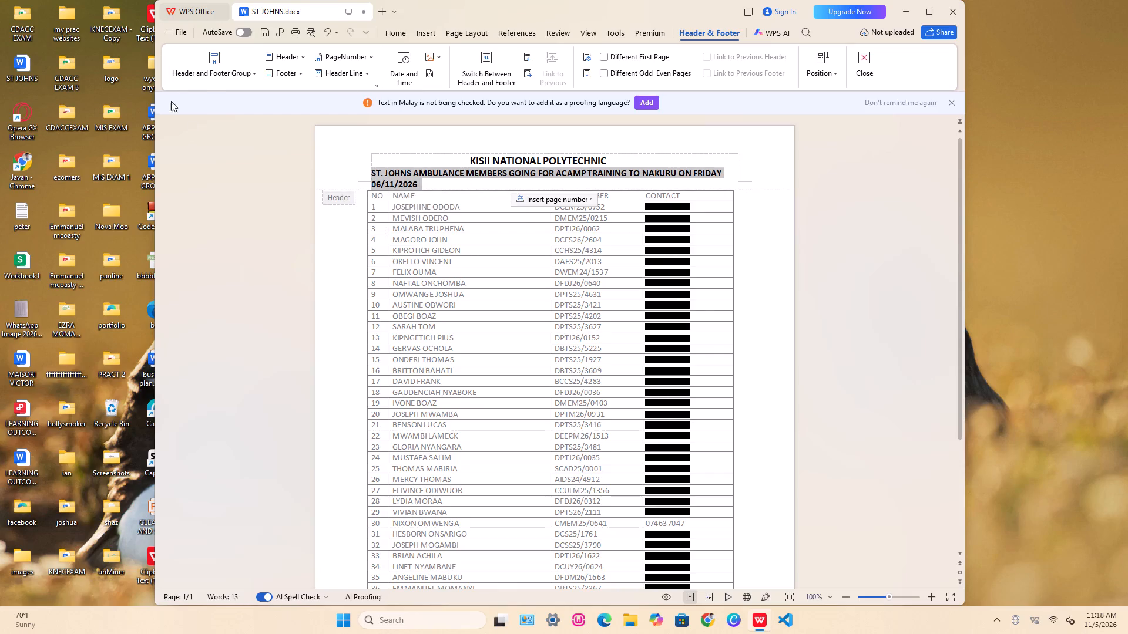
{"action": "left_click", "coordinate": [327, 167]}
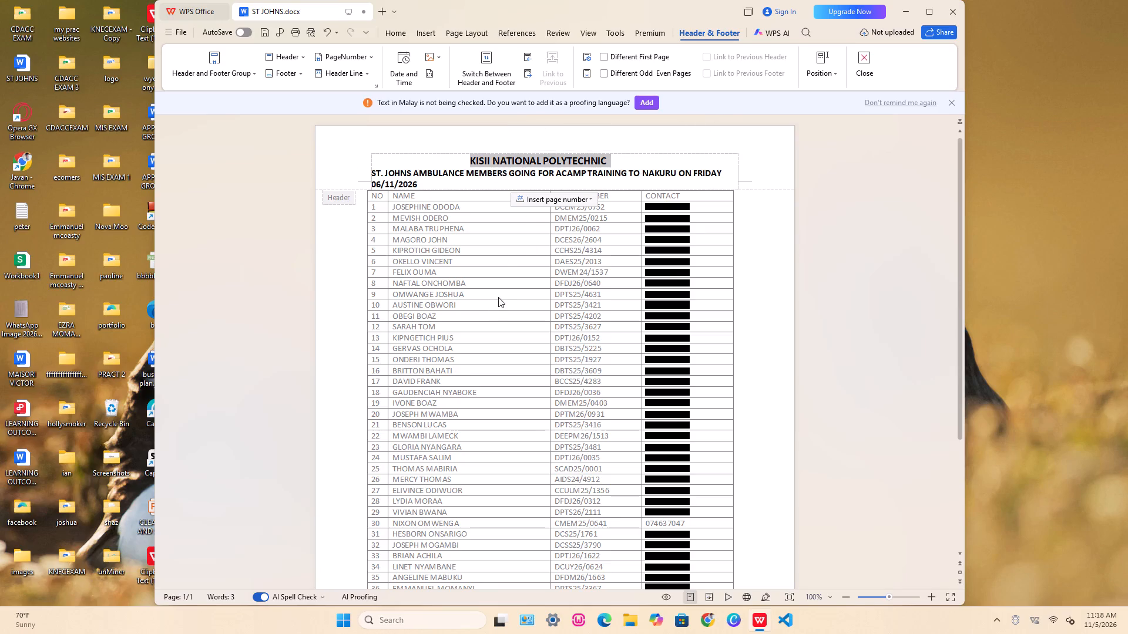
{"action": "key", "text": "ctrl+s"}
Leave header editing for the members' table, check the page over and save the document.
{"action": "scroll", "coordinate": [597, 299], "scroll_direction": "down", "scroll_amount": 8}
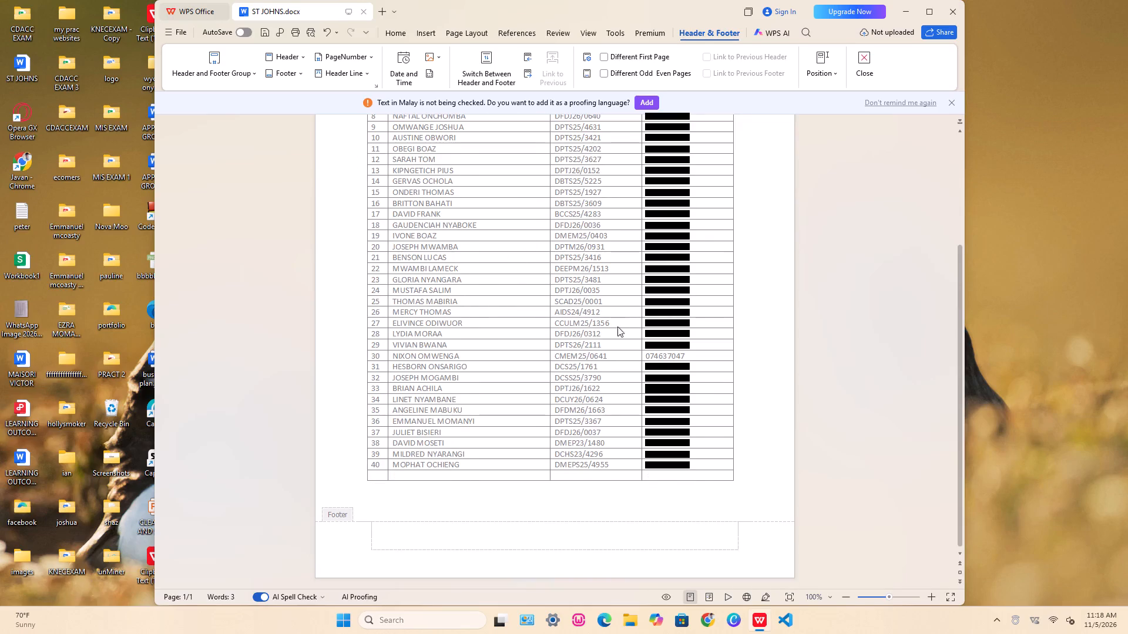
{"action": "double_click", "coordinate": [414, 376]}
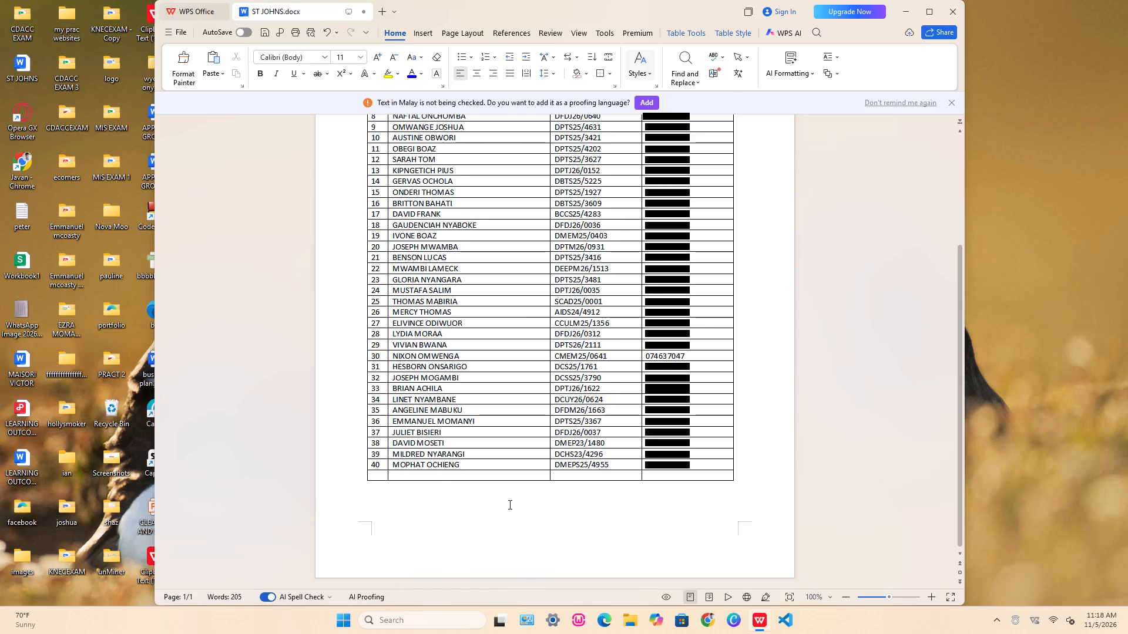
{"action": "scroll", "coordinate": [505, 497], "scroll_direction": "up", "scroll_amount": 5}
{"action": "scroll", "coordinate": [507, 494], "scroll_direction": "down", "scroll_amount": 3}
{"action": "scroll", "coordinate": [516, 492], "scroll_direction": "up", "scroll_amount": 2}
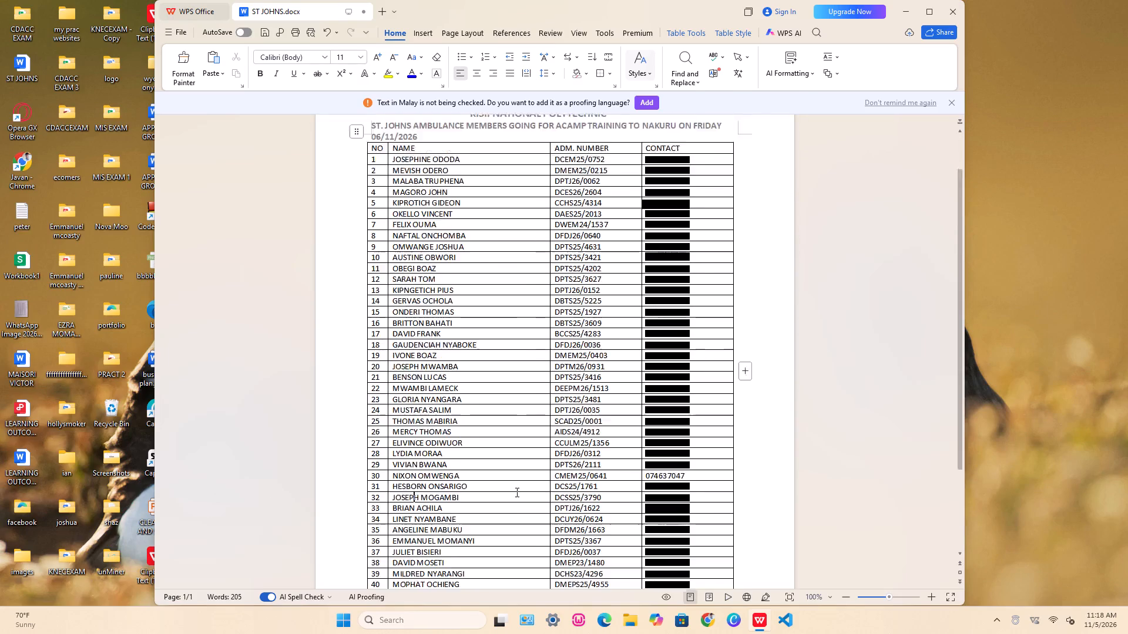
{"action": "scroll", "coordinate": [516, 492], "scroll_direction": "up", "scroll_amount": 3}
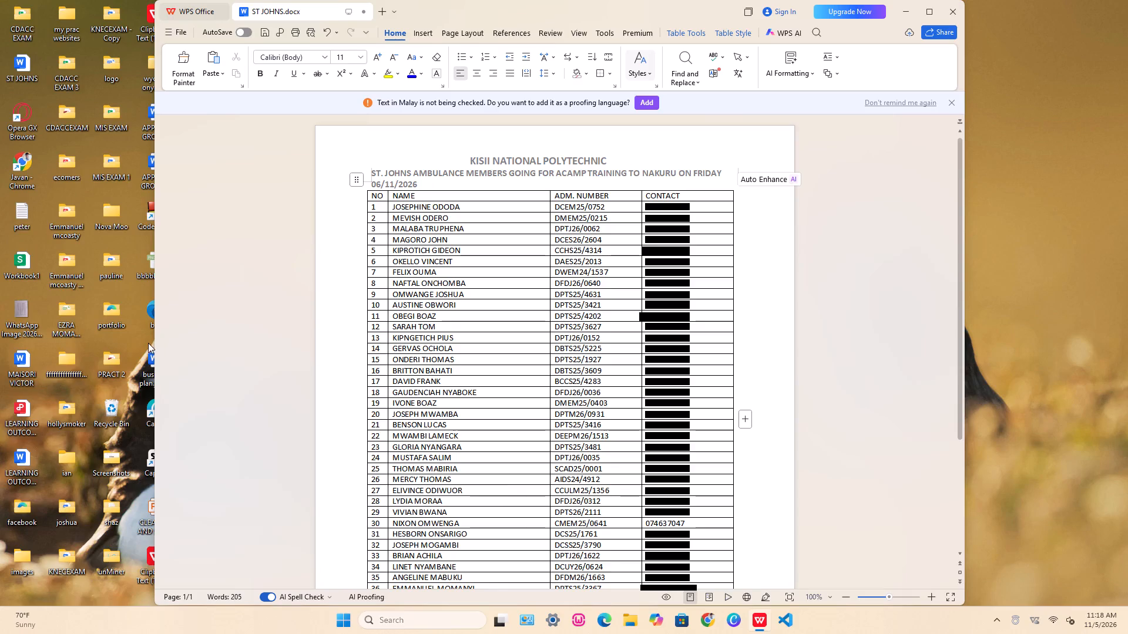
{"action": "key", "text": "ctrl+s"}
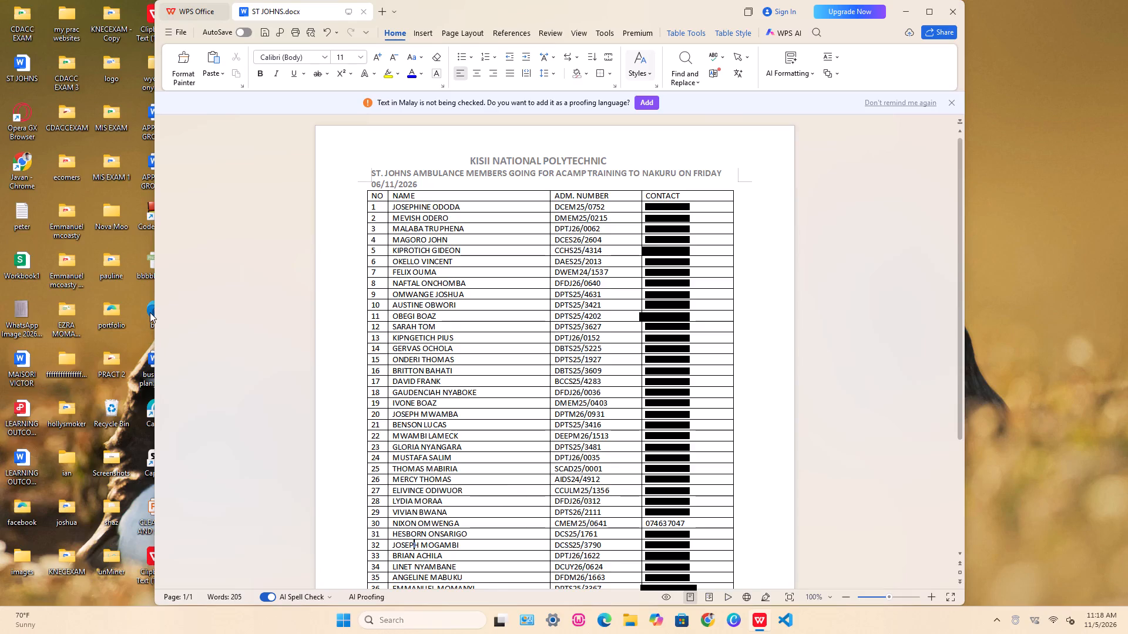
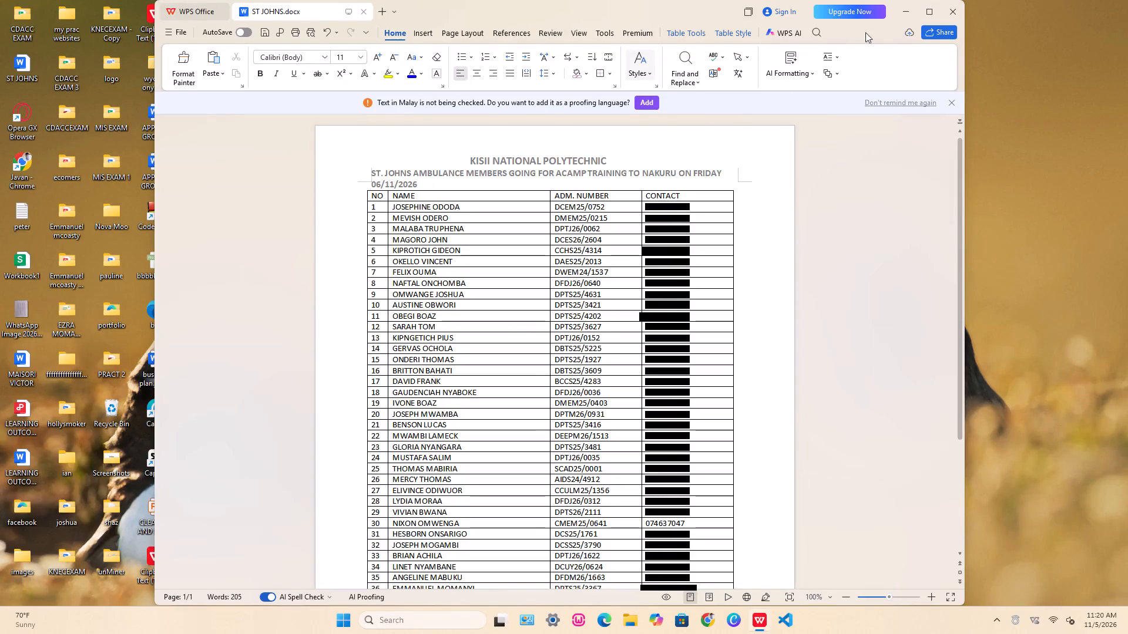
Close the ST JOHNS document window and return to the desktop.
{"action": "left_click", "coordinate": [949, 3]}
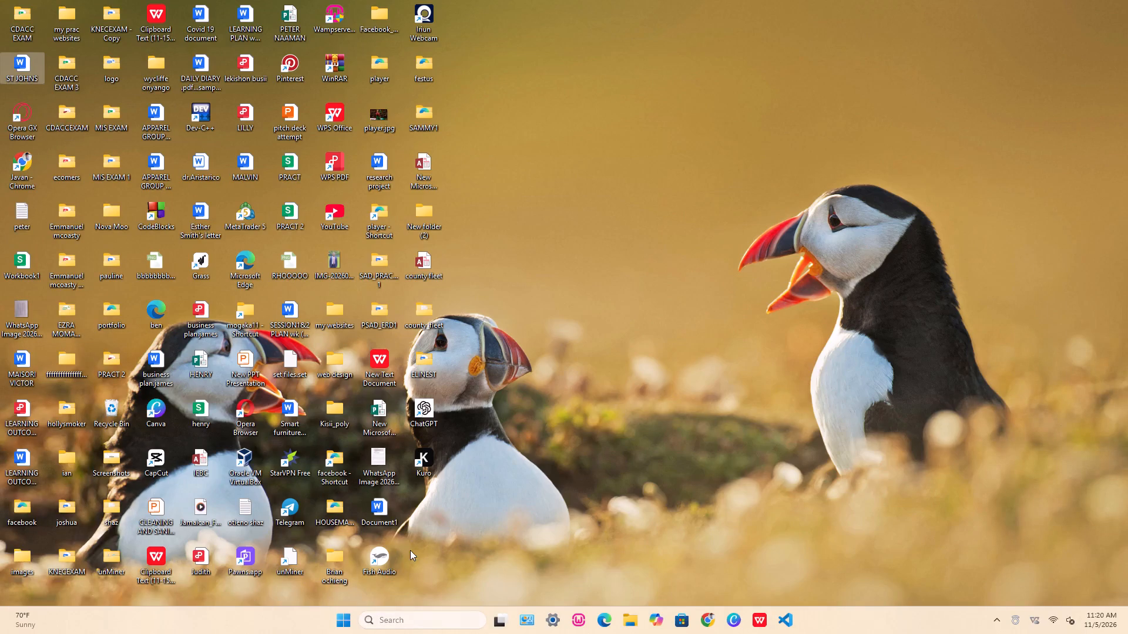
{"action": "right_click", "coordinate": [603, 484]}
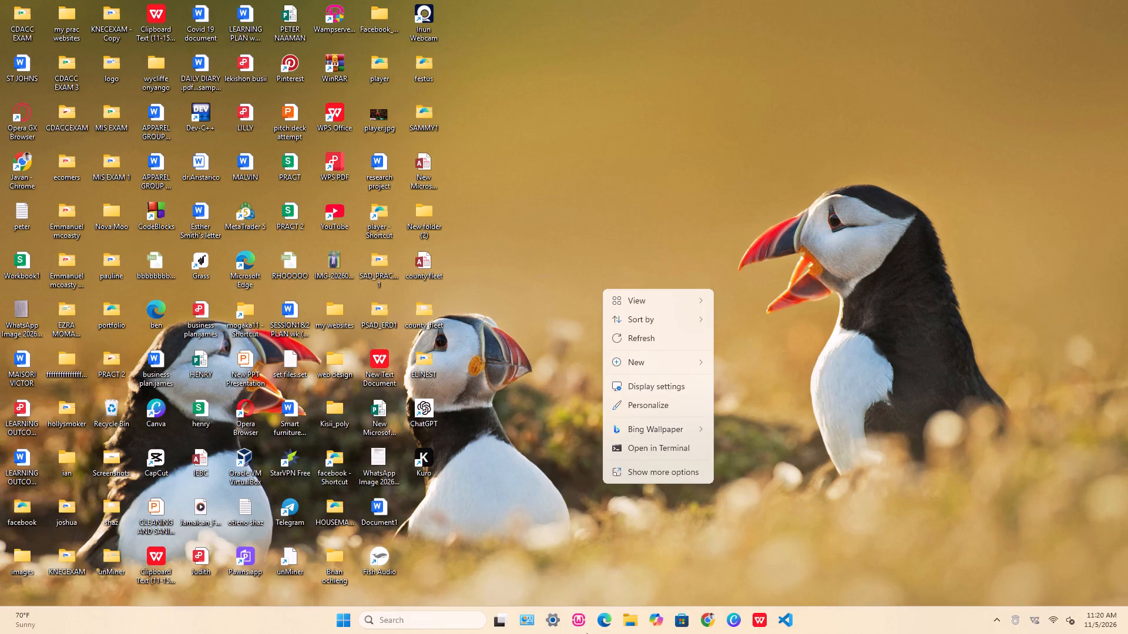
{"action": "left_click", "coordinate": [680, 541]}
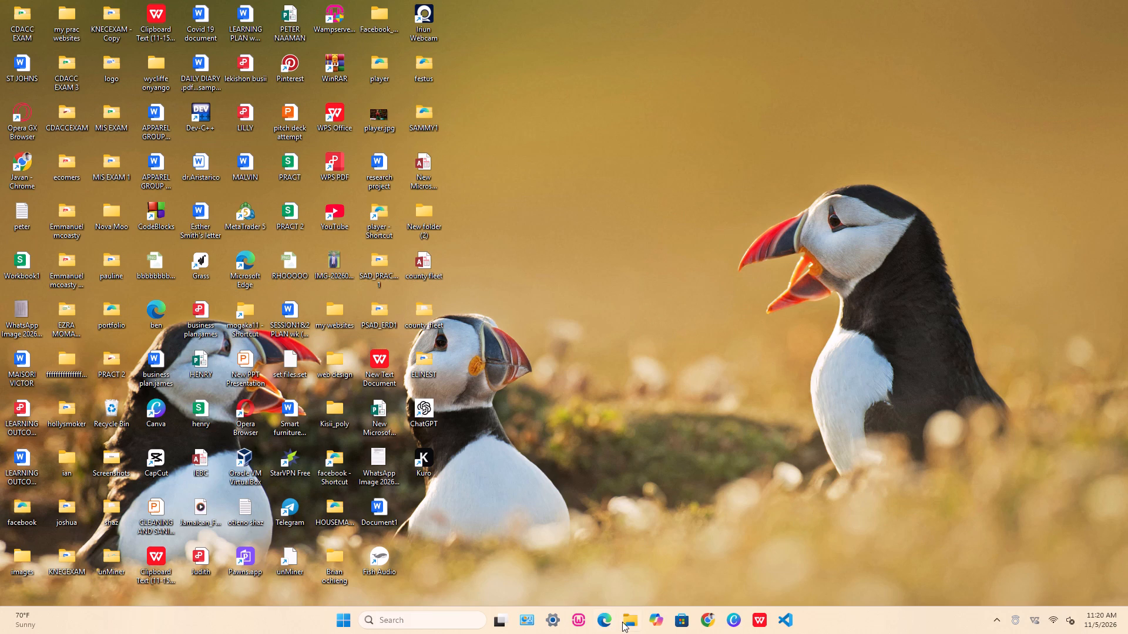
Open the connected Austo phone in File Explorer and narrow the window so the desktop files show beside it.
{"action": "double_click", "coordinate": [623, 622]}
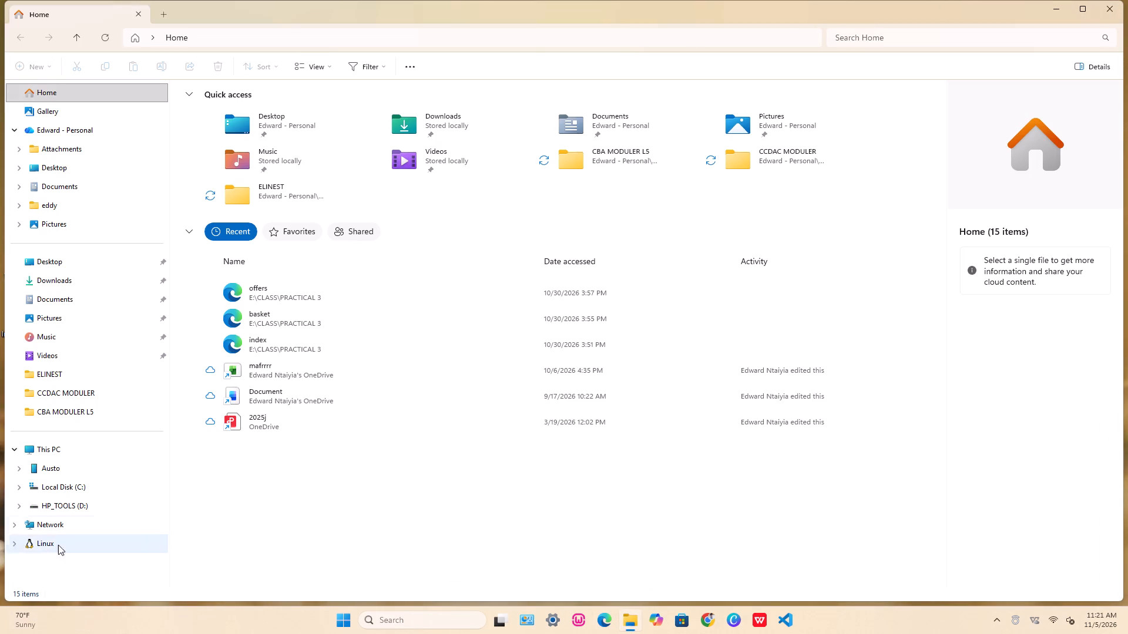
{"action": "double_click", "coordinate": [50, 473]}
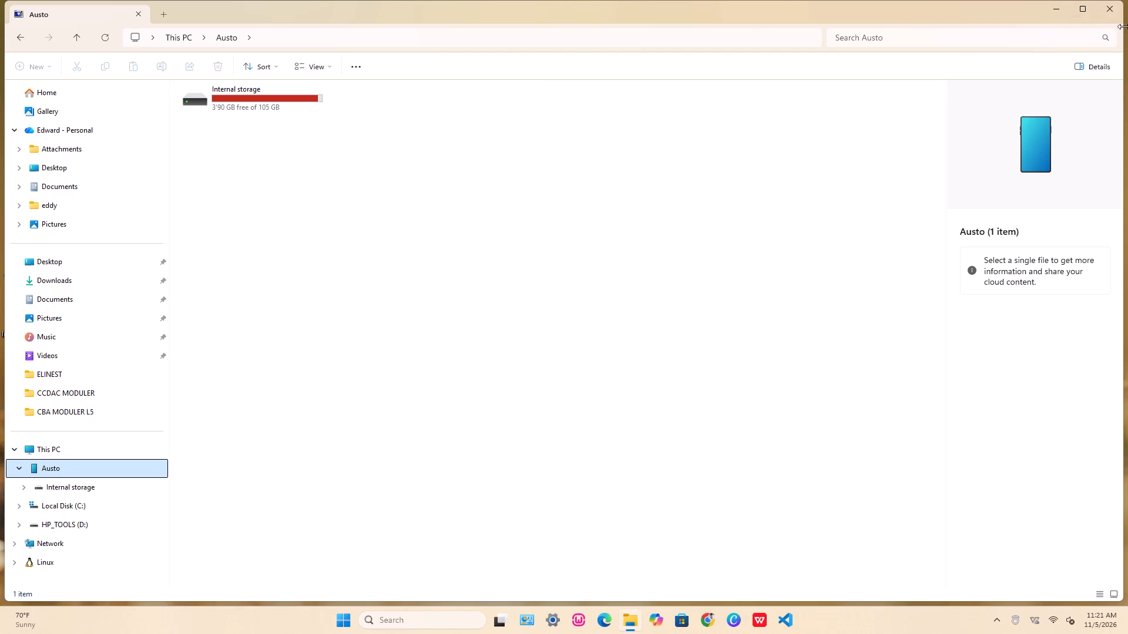
{"action": "left_click", "coordinate": [1083, 5]}
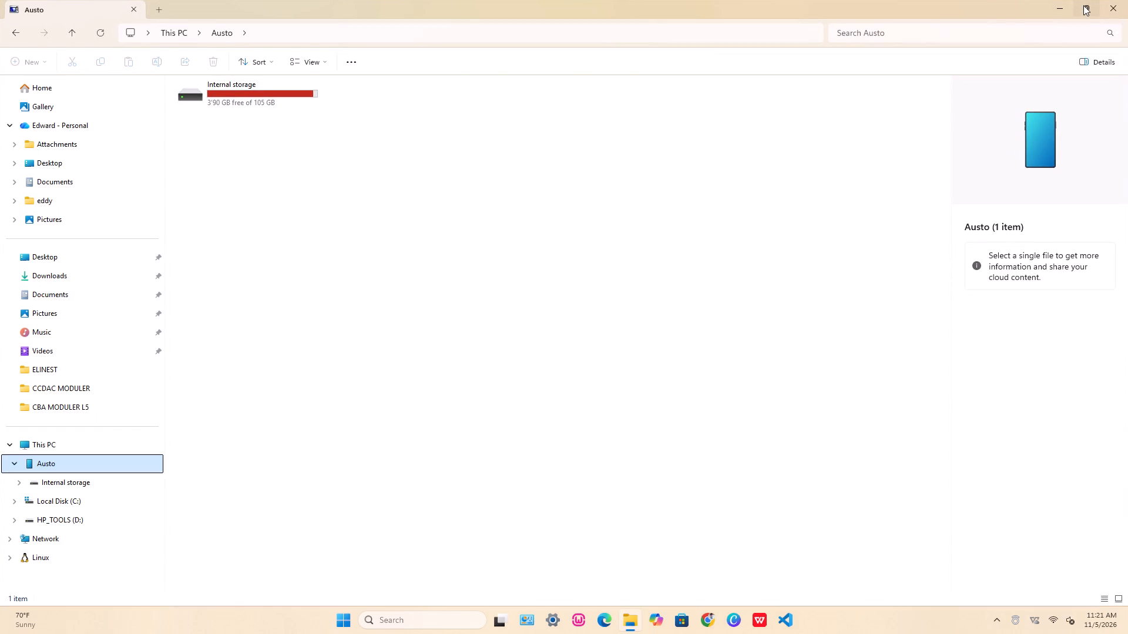
{"action": "left_click", "coordinate": [1083, 5]}
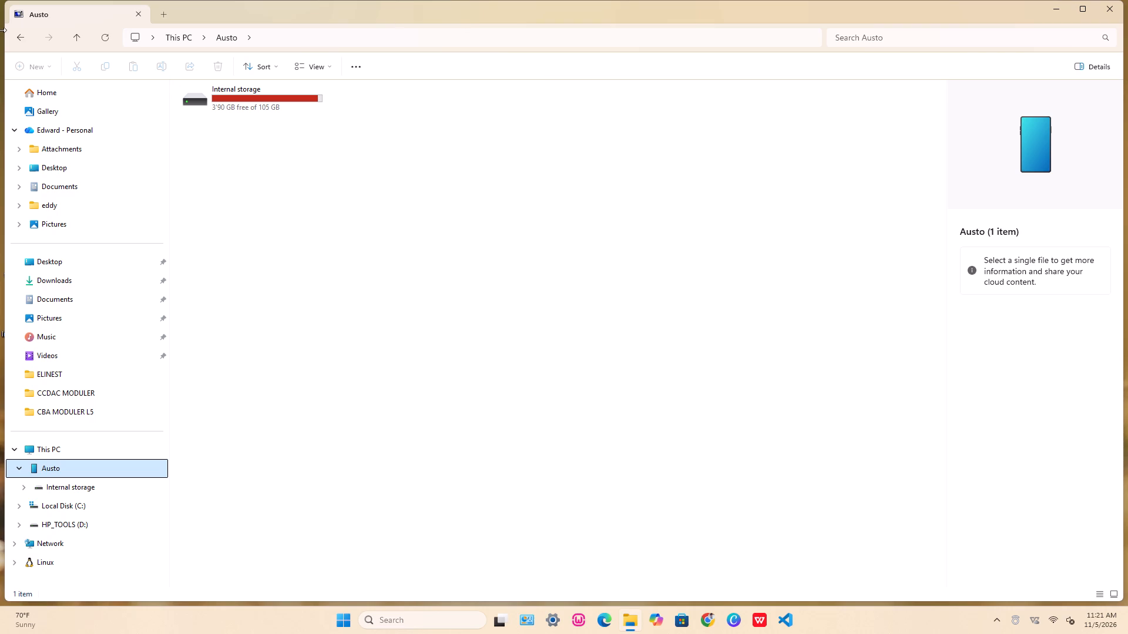
{"action": "left_click_drag", "start_coordinate": [4, 50], "coordinate": [241, 168]}
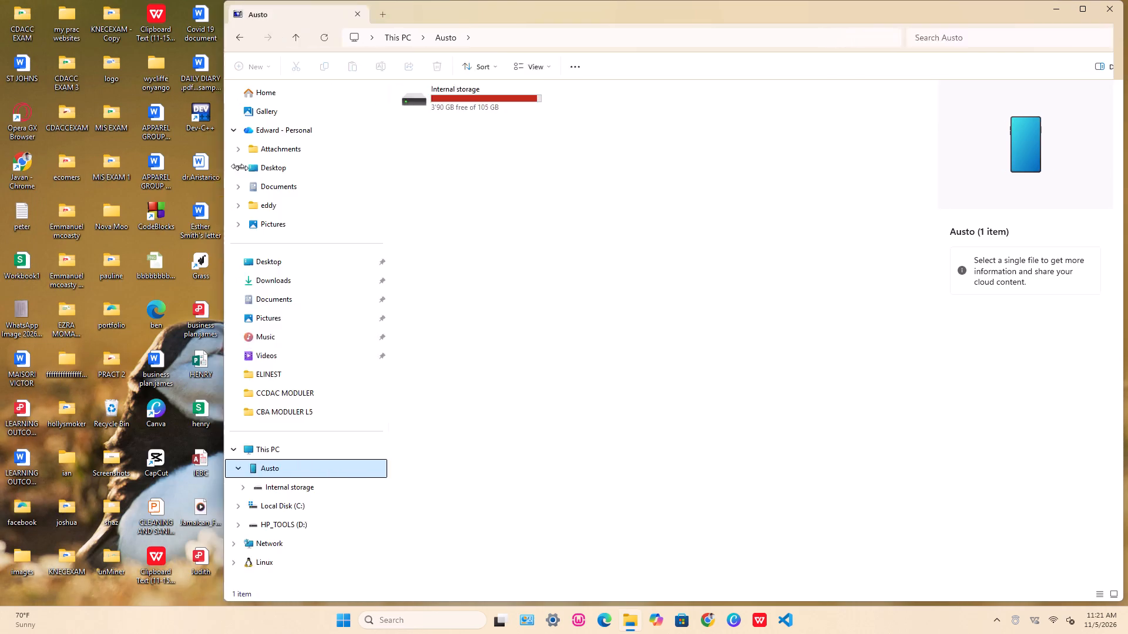
Narrow the File Explorer window to about half the screen and open the Austo phone's Internal storage.
{"action": "left_click_drag", "start_coordinate": [241, 168], "coordinate": [530, 223]}
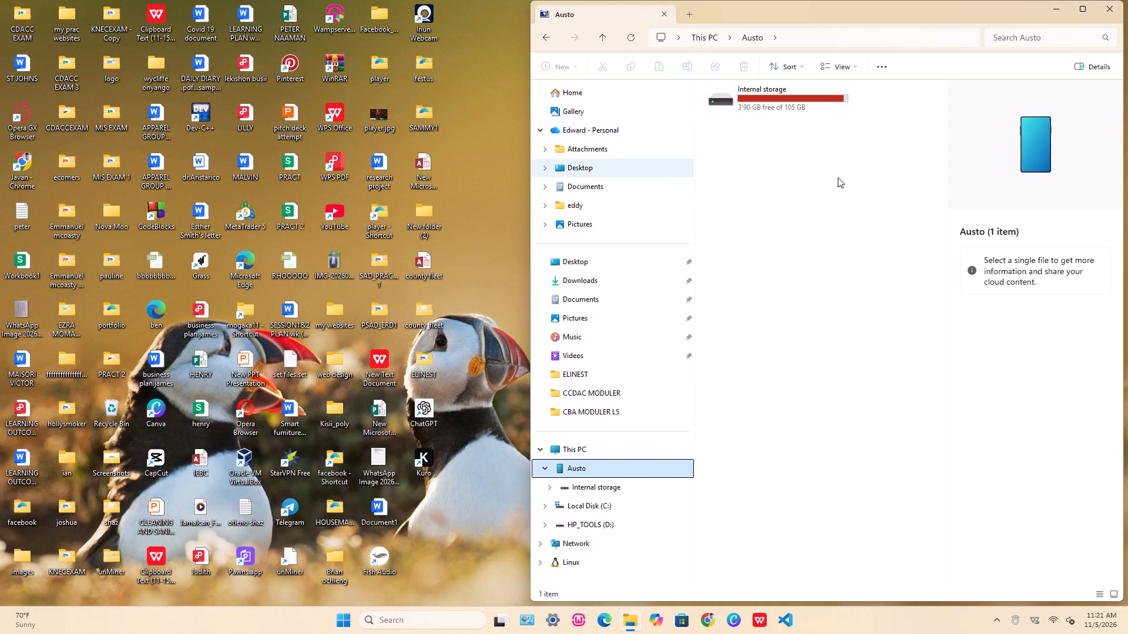
{"action": "left_click", "coordinate": [798, 107]}
{"action": "left_click", "coordinate": [794, 107]}
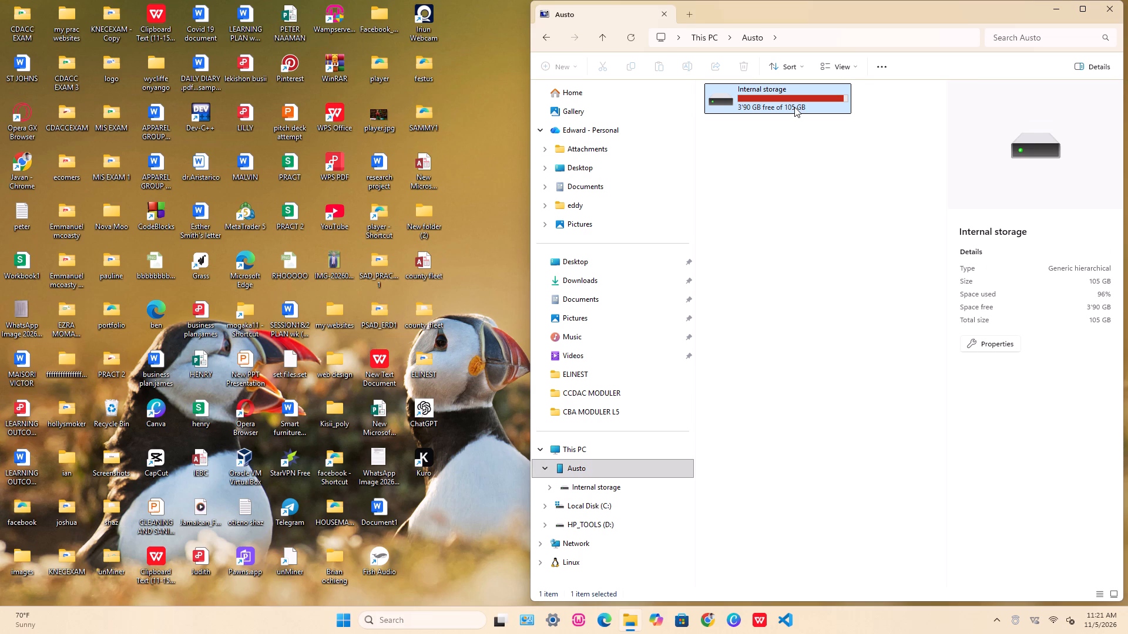
{"action": "double_click", "coordinate": [800, 104]}
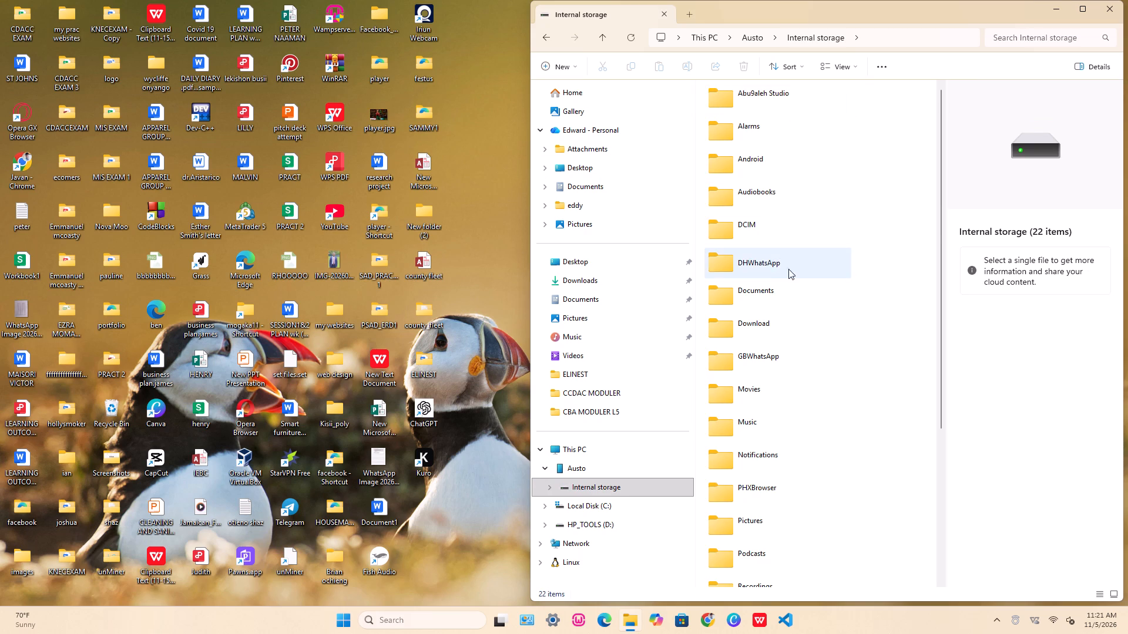
Look through the whole list of folders and files in the phone's Internal storage.
{"action": "scroll", "coordinate": [879, 331], "scroll_direction": "down", "scroll_amount": 10}
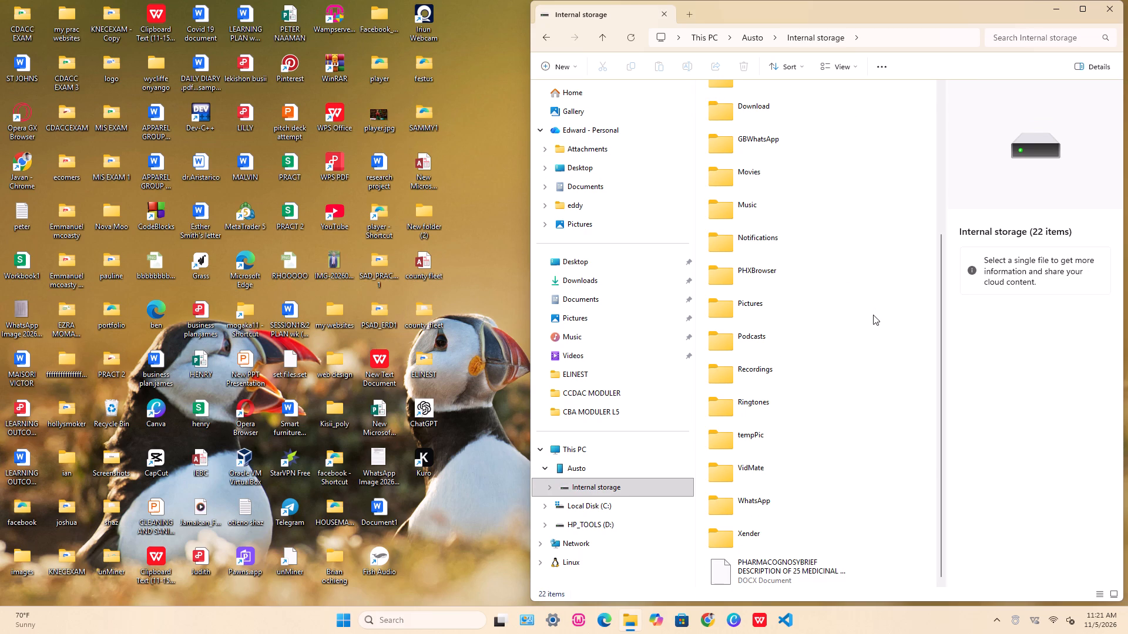
{"action": "scroll", "coordinate": [814, 384], "scroll_direction": "up", "scroll_amount": 8}
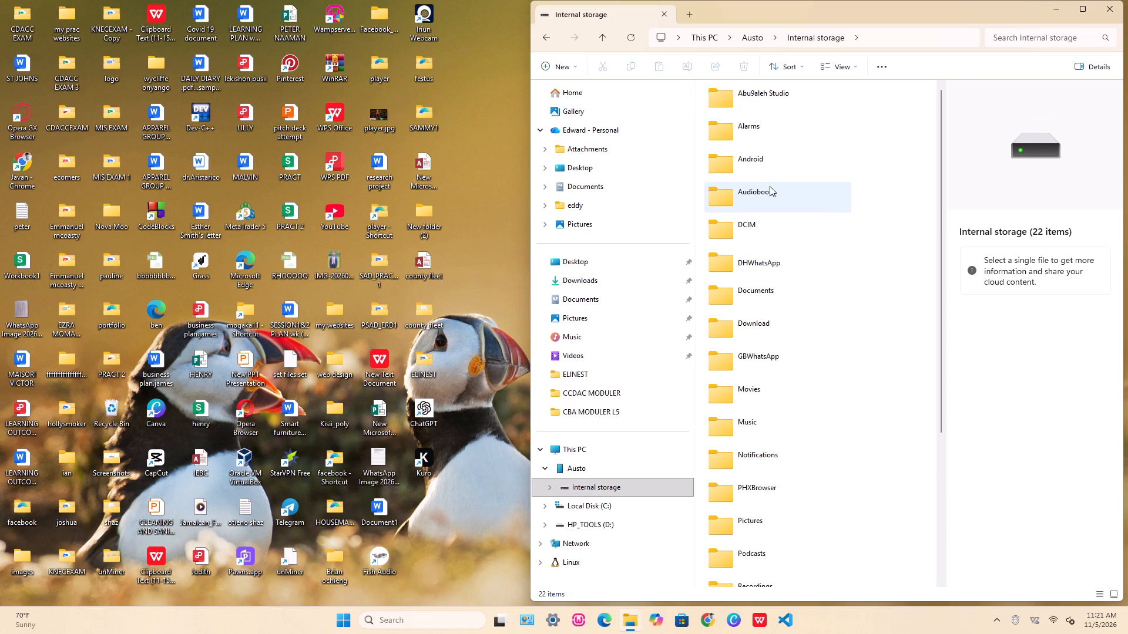
{"action": "scroll", "coordinate": [806, 270], "scroll_direction": "up", "scroll_amount": 3}
{"action": "scroll", "coordinate": [811, 268], "scroll_direction": "down", "scroll_amount": 7}
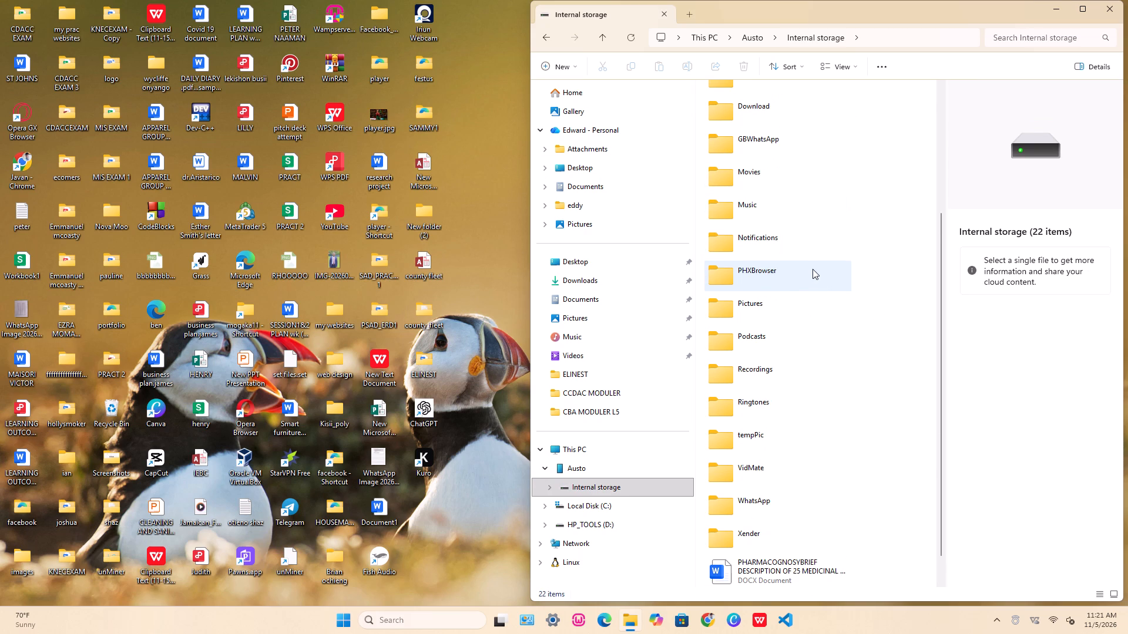
{"action": "scroll", "coordinate": [781, 440], "scroll_direction": "up", "scroll_amount": 7}
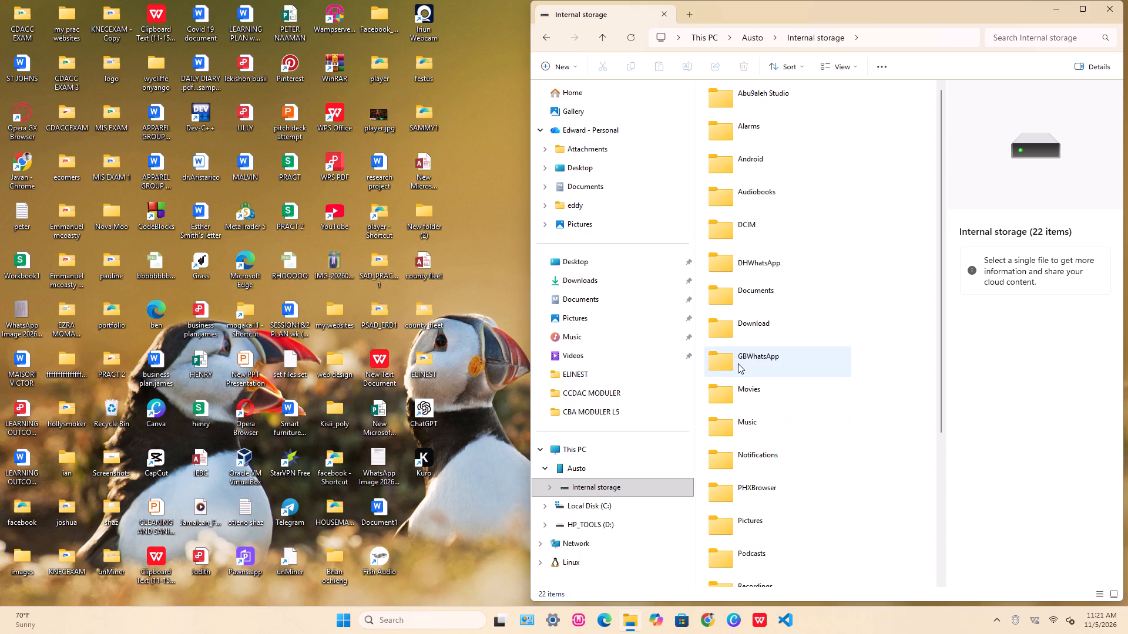
{"action": "scroll", "coordinate": [738, 362], "scroll_direction": "up", "scroll_amount": 3}
{"action": "scroll", "coordinate": [743, 362], "scroll_direction": "down", "scroll_amount": 7}
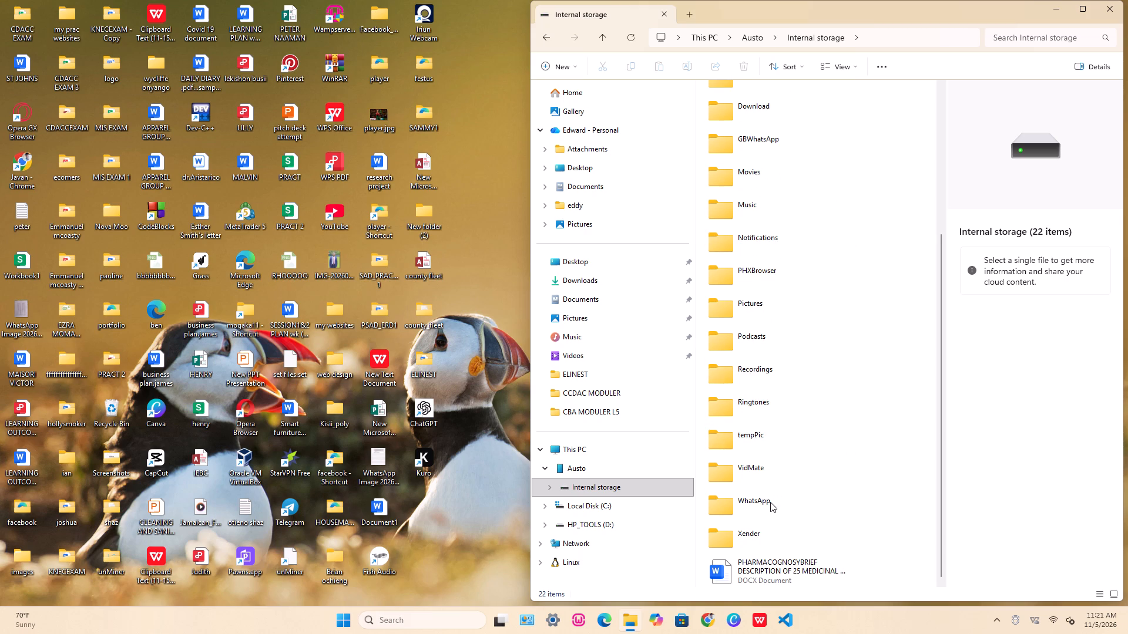
{"action": "scroll", "coordinate": [760, 408], "scroll_direction": "up", "scroll_amount": 4}
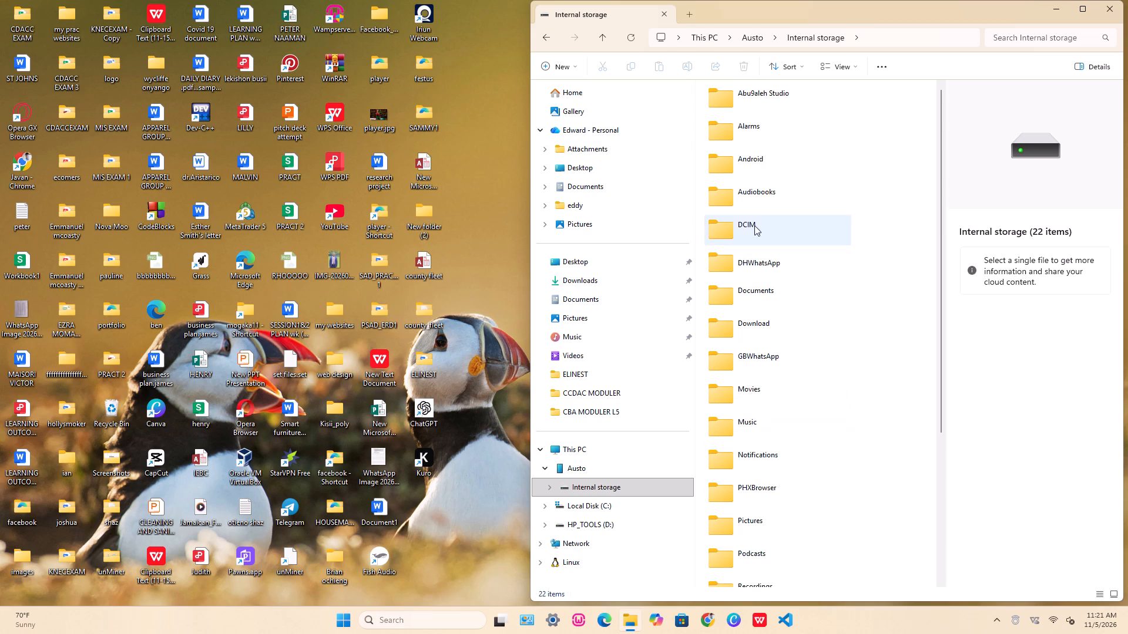
Go back to the Austo device, reopen its Internal storage and review the end of the folder list.
{"action": "left_click", "coordinate": [548, 40]}
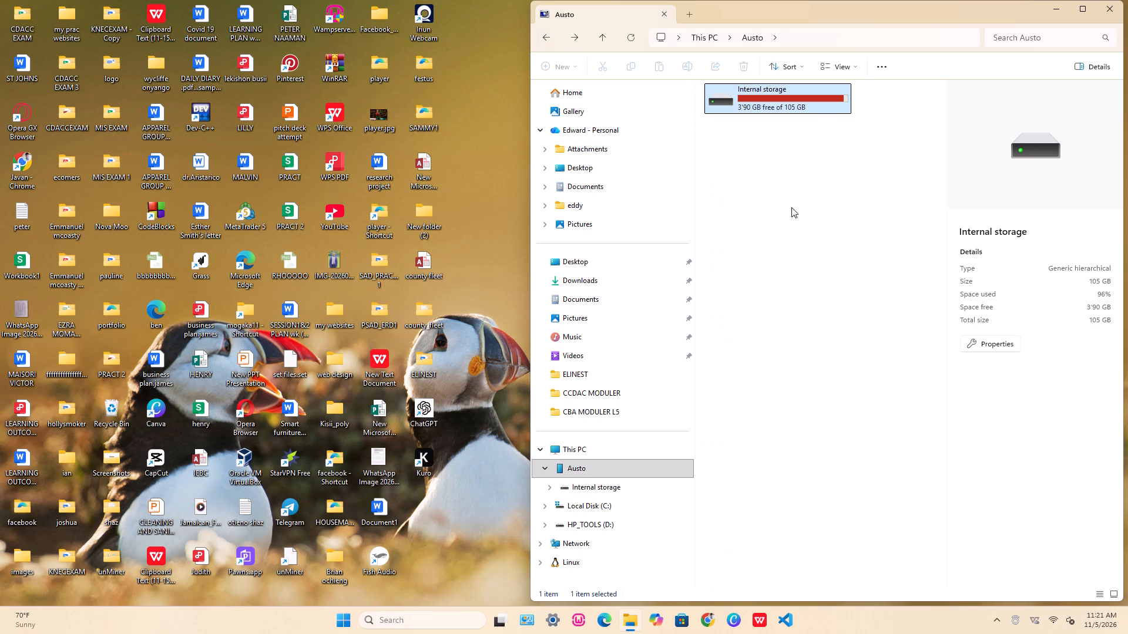
{"action": "double_click", "coordinate": [819, 103]}
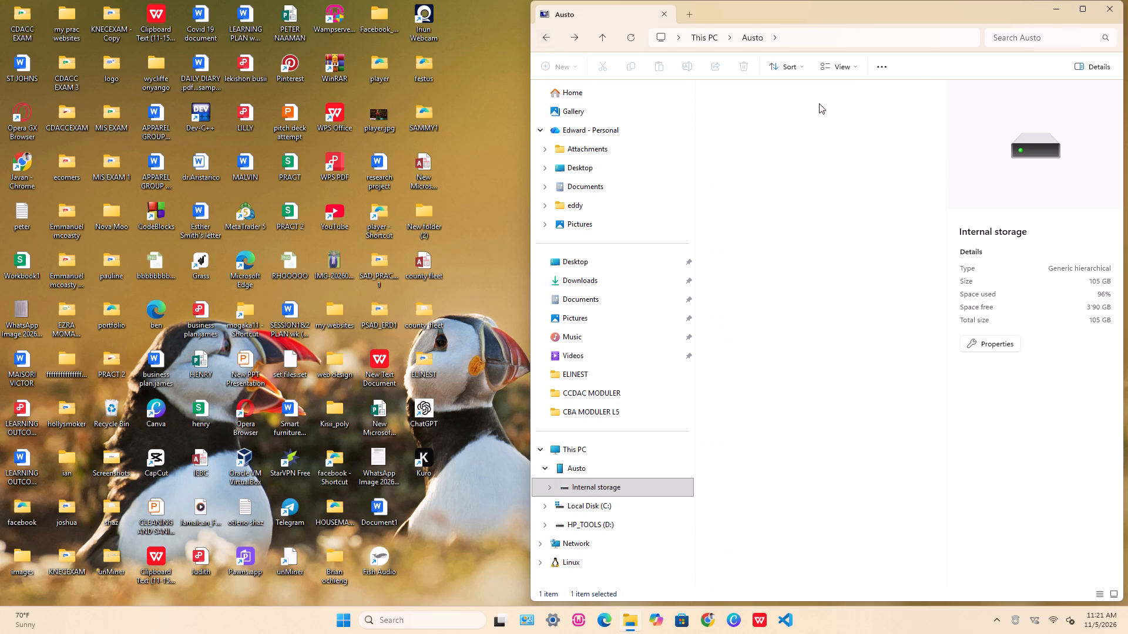
{"action": "scroll", "coordinate": [753, 184], "scroll_direction": "down", "scroll_amount": 5}
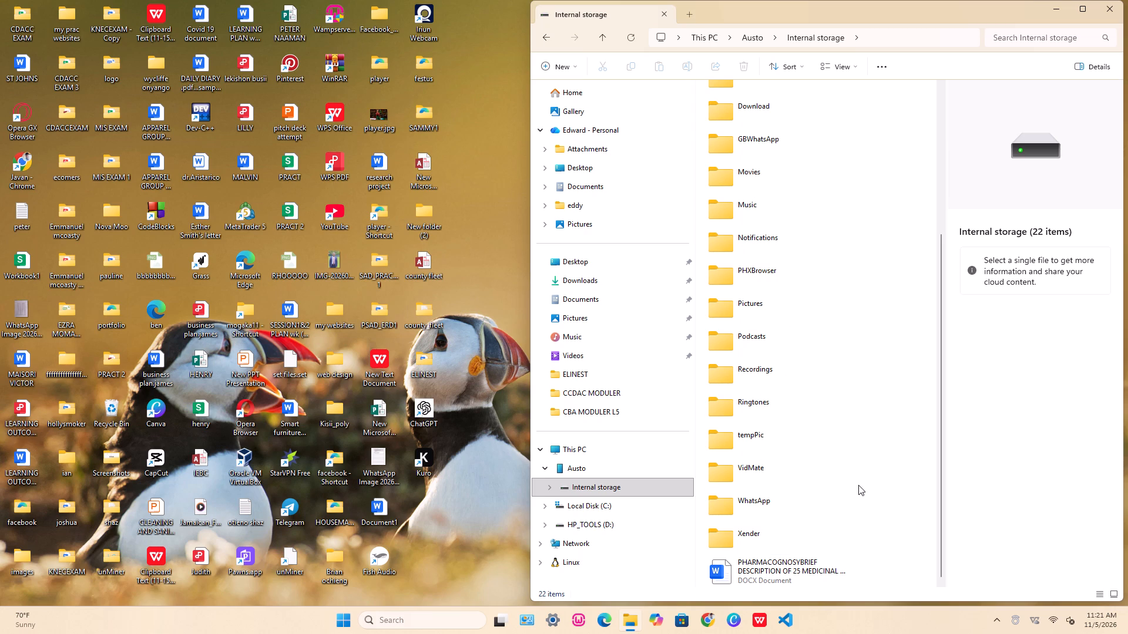
Find and open the Documents folder in the Austo phone's internal storage.
{"action": "scroll", "coordinate": [858, 485], "scroll_direction": "down", "scroll_amount": 1}
{"action": "scroll", "coordinate": [793, 149], "scroll_direction": "up", "scroll_amount": 1}
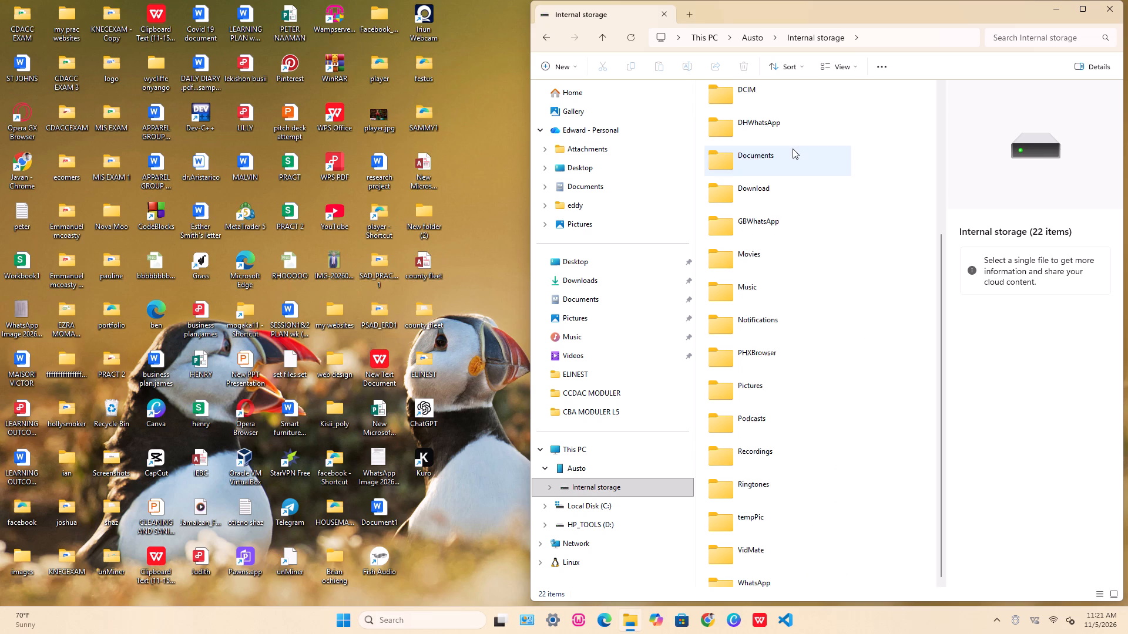
{"action": "scroll", "coordinate": [793, 149], "scroll_direction": "up", "scroll_amount": 2}
{"action": "scroll", "coordinate": [795, 197], "scroll_direction": "down", "scroll_amount": 1}
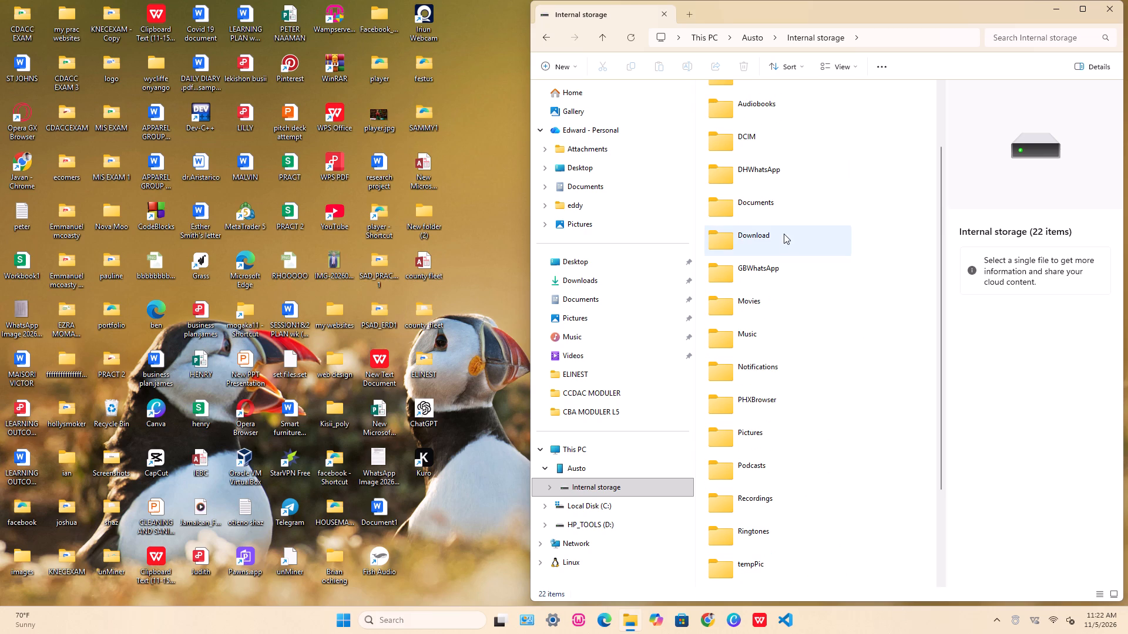
{"action": "double_click", "coordinate": [767, 204]}
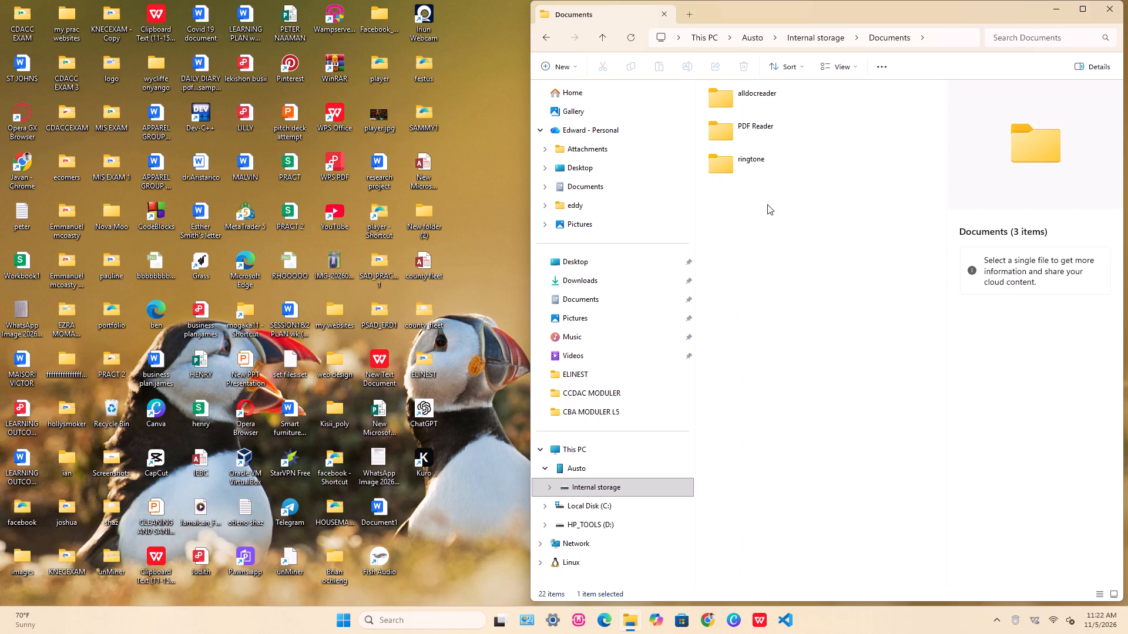
Copy the ST JOHNS document from the desktop into the phone's Documents folder.
{"action": "right_click", "coordinate": [779, 259]}
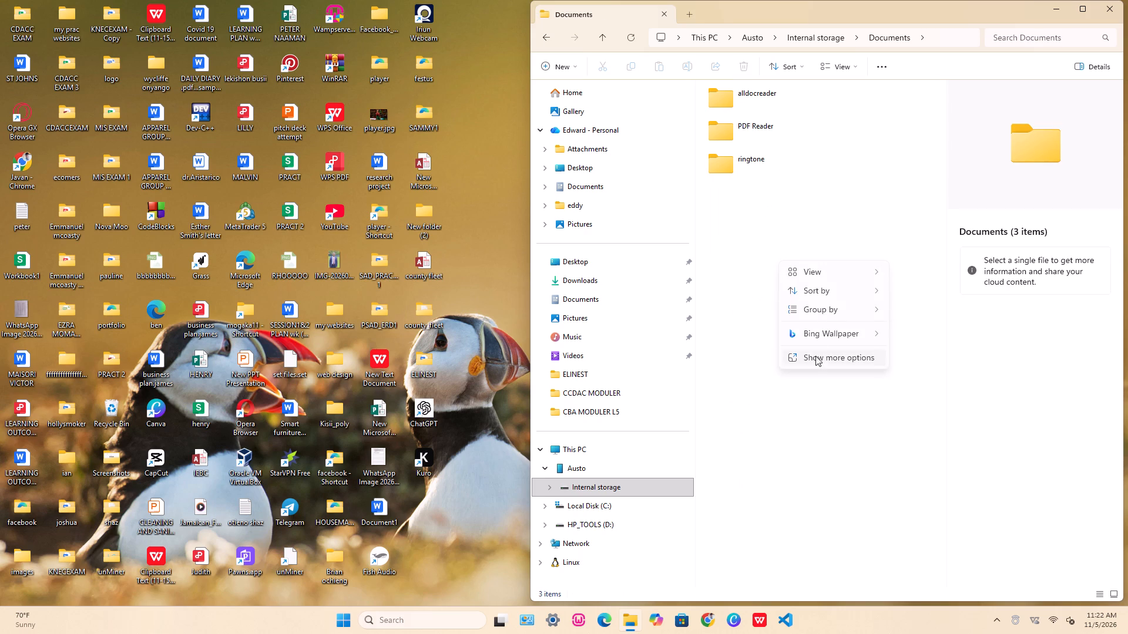
{"action": "left_click", "coordinate": [754, 262]}
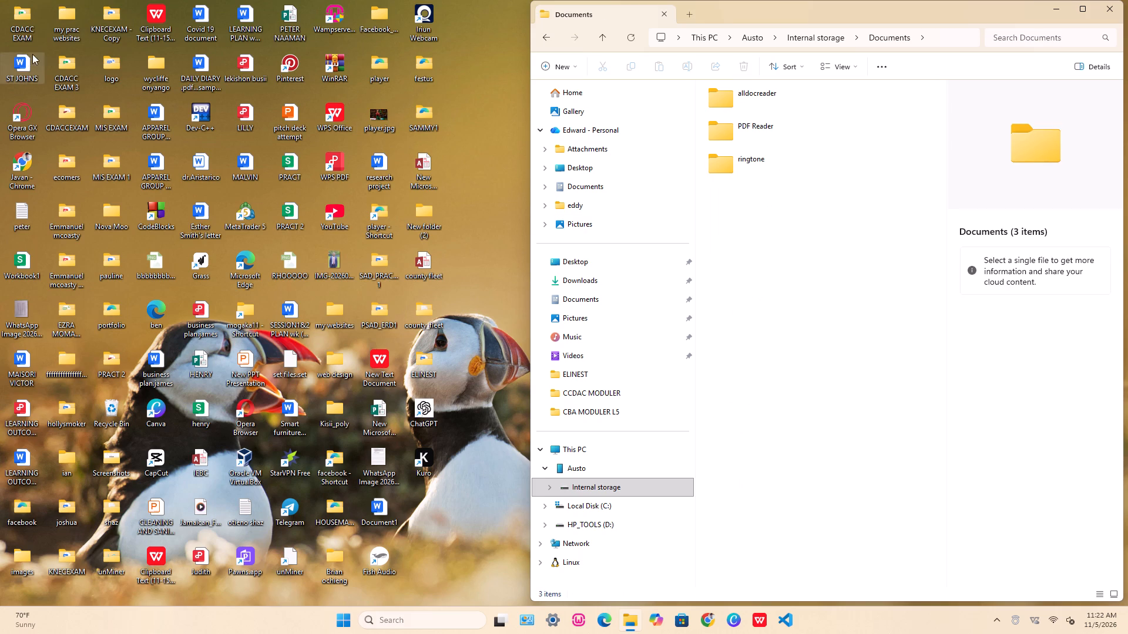
{"action": "left_click_drag", "start_coordinate": [22, 58], "coordinate": [784, 257]}
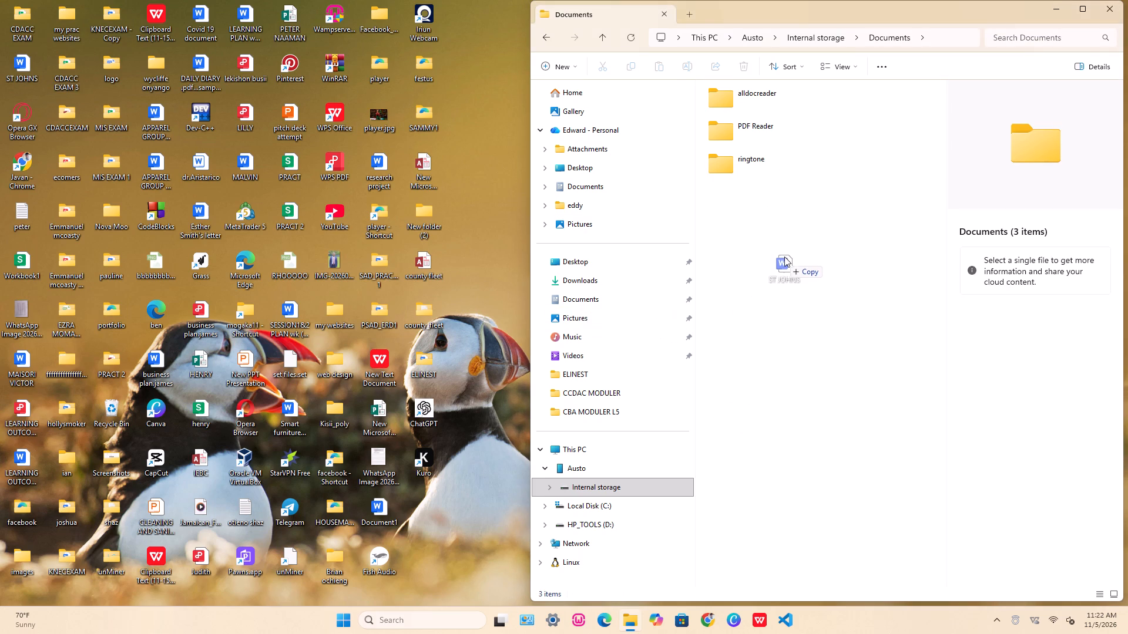
{"action": "left_click_drag", "start_coordinate": [784, 257], "coordinate": [784, 251]}
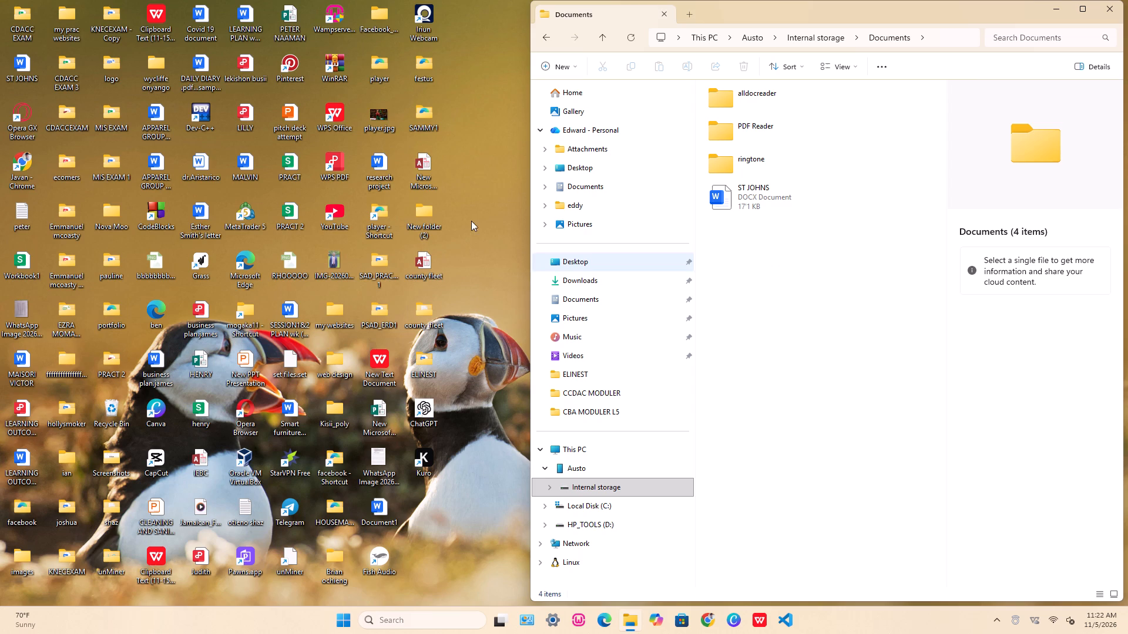